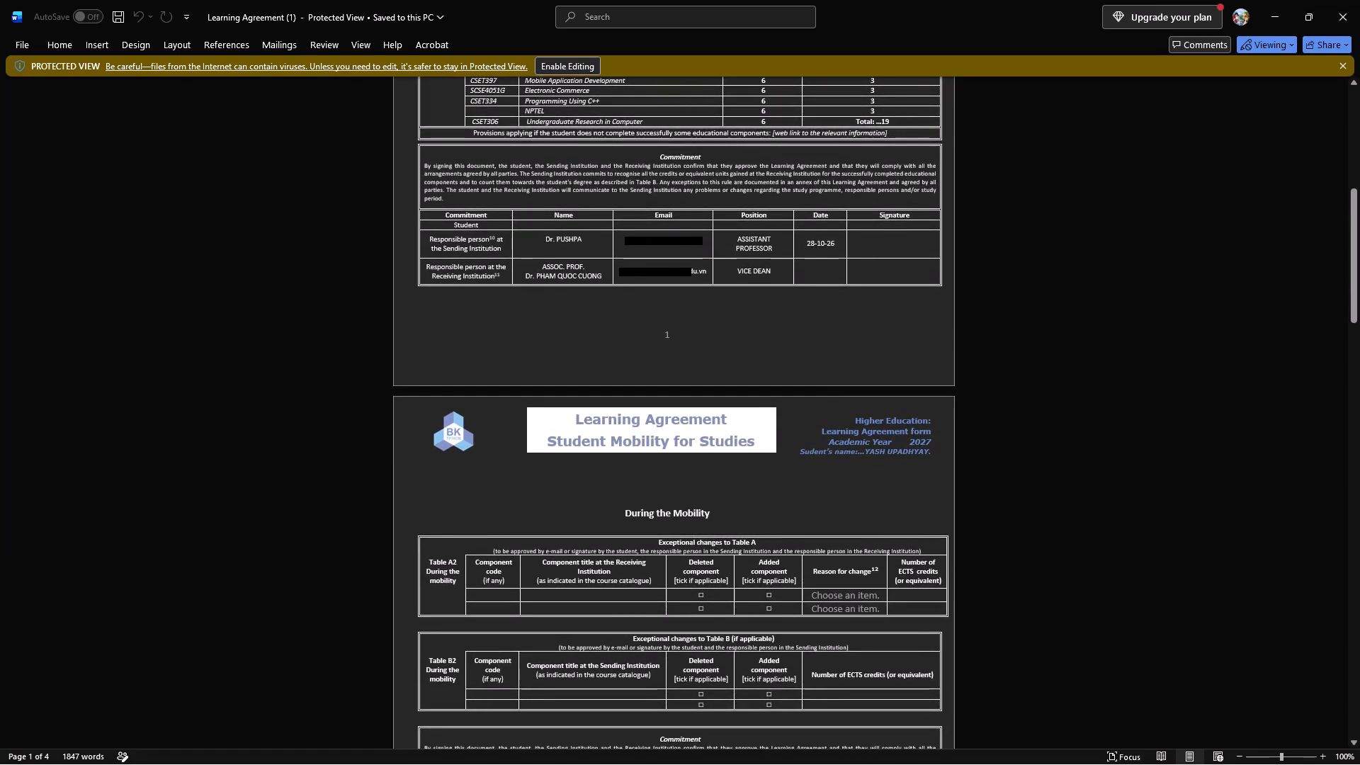
Read through the received Learning Agreement (1) from the During the Mobility tables to the closing notes on page 4.
scroll(816, 478, down, 3)
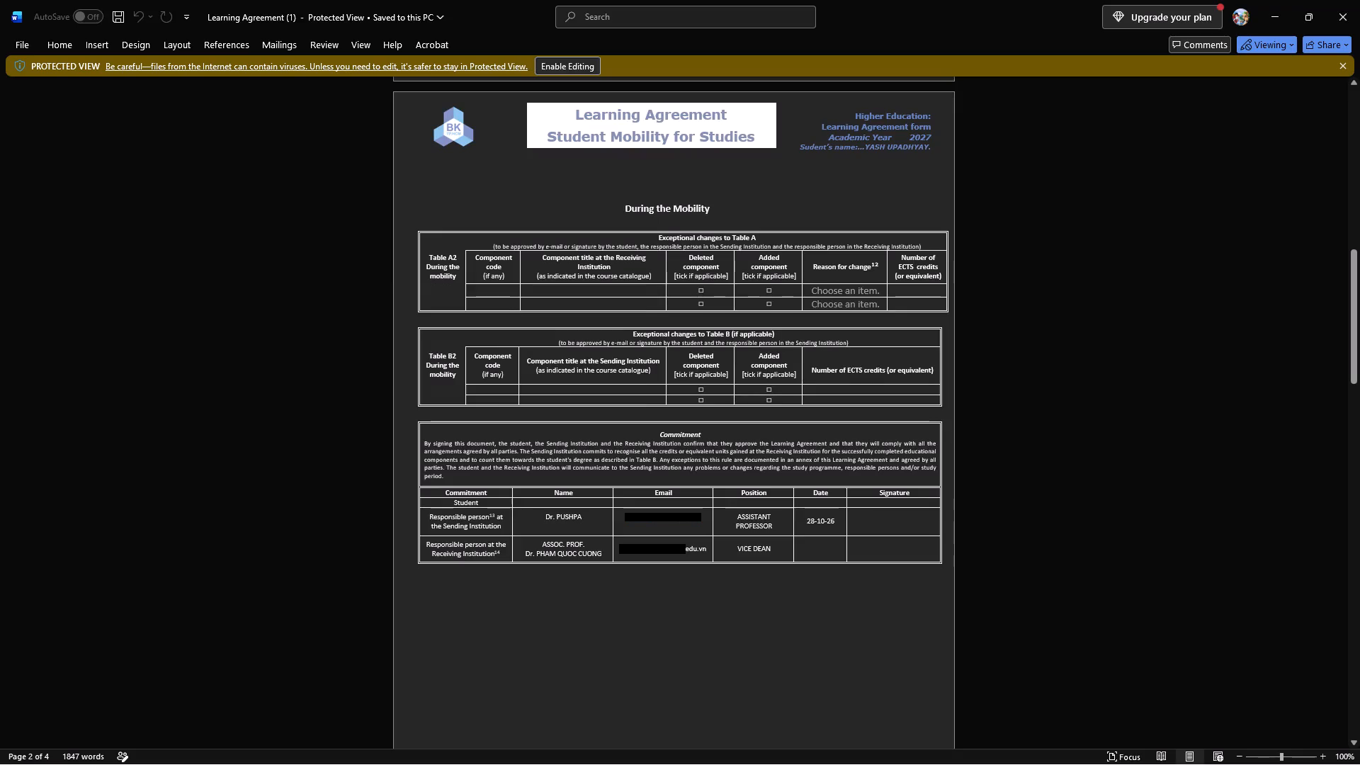
scroll(818, 596, down, 4)
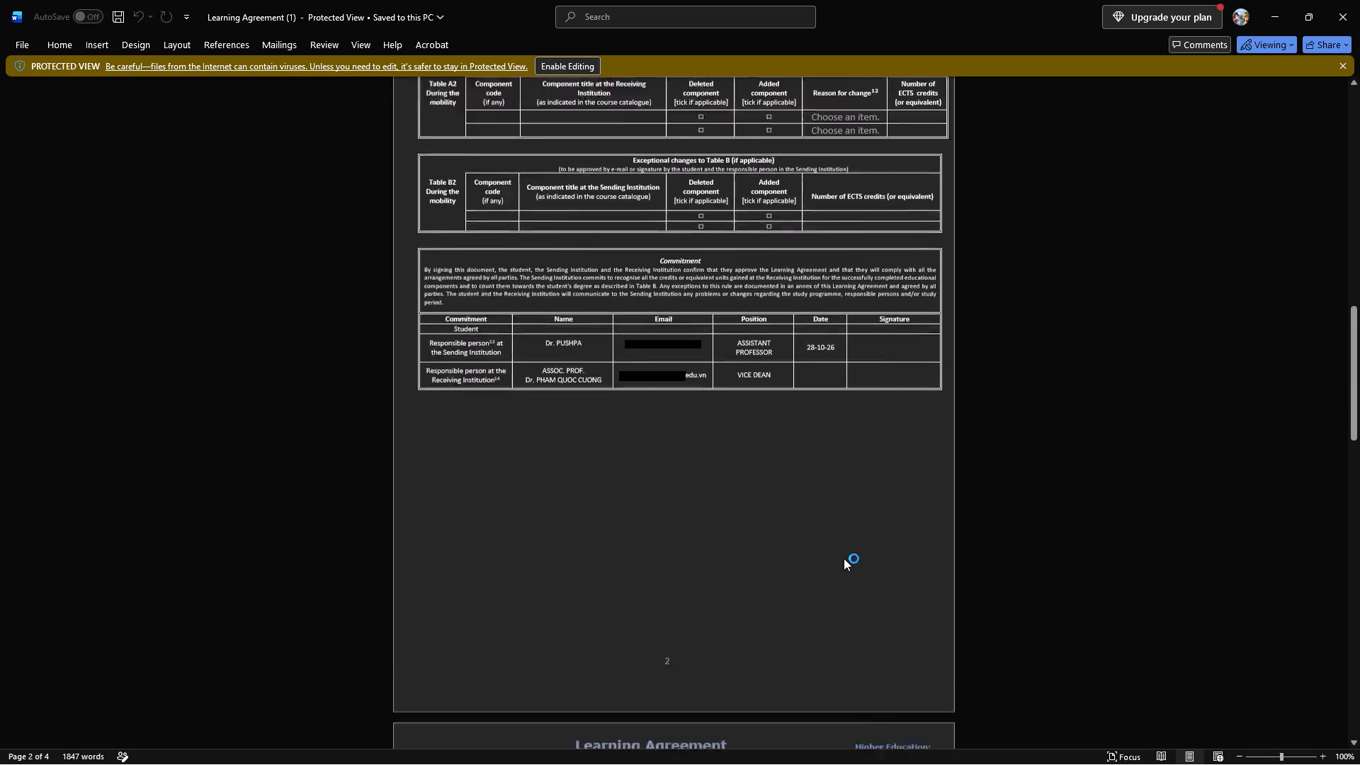
scroll(844, 558, down, 3)
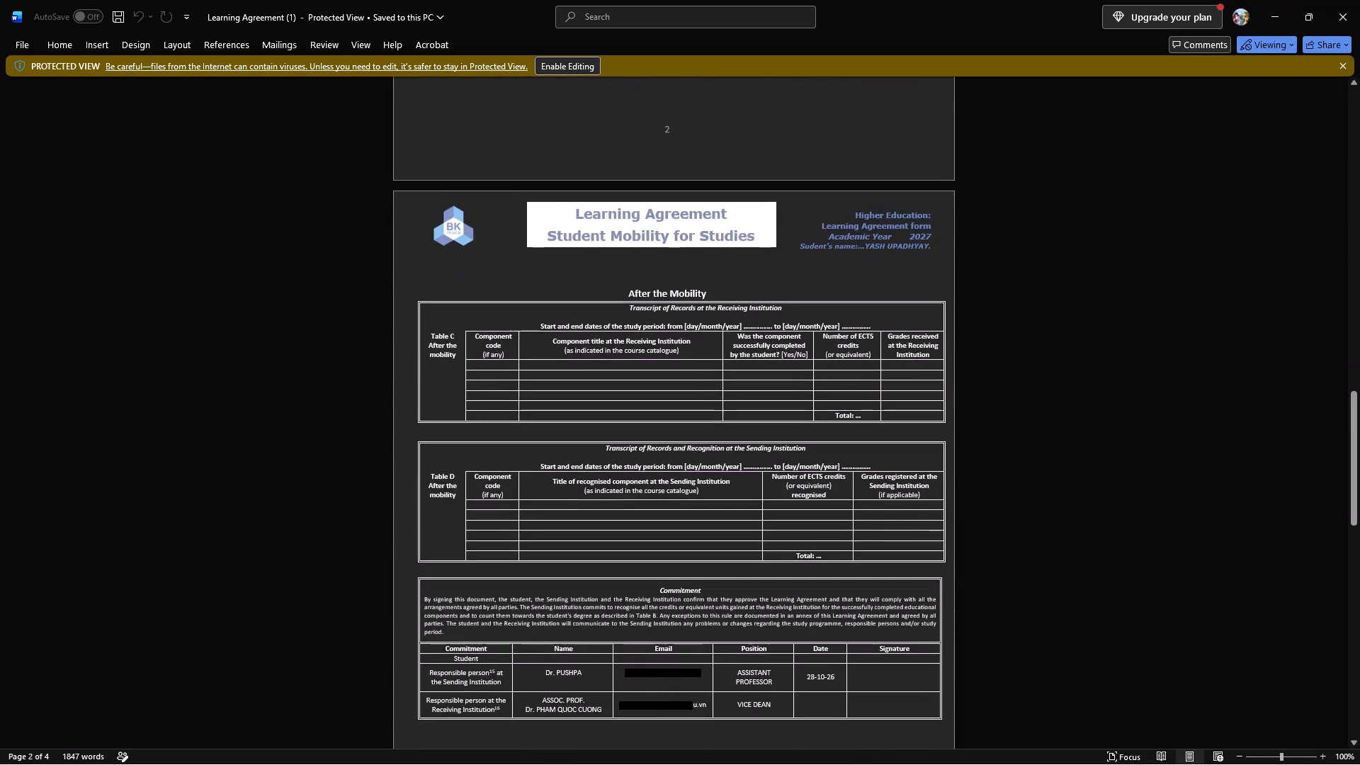
scroll(844, 558, down, 2)
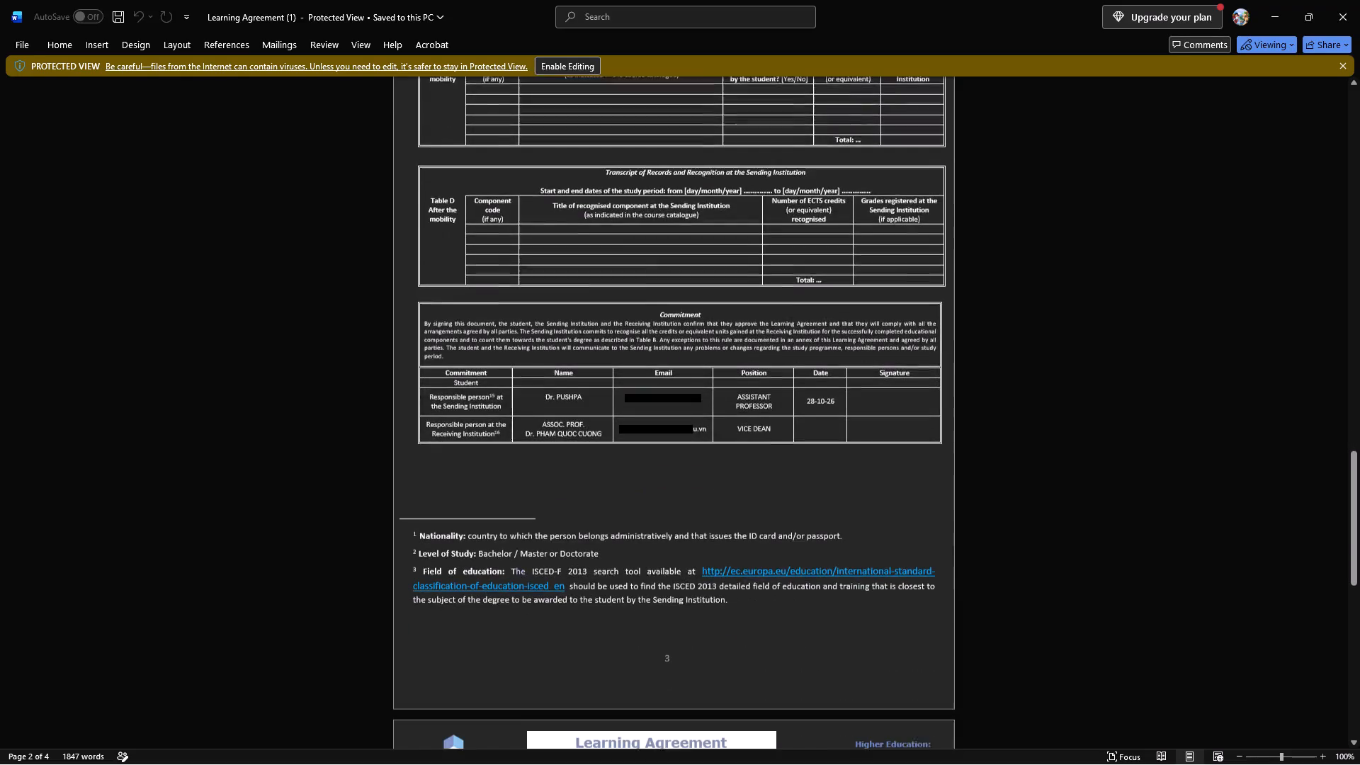
scroll(844, 558, down, 1)
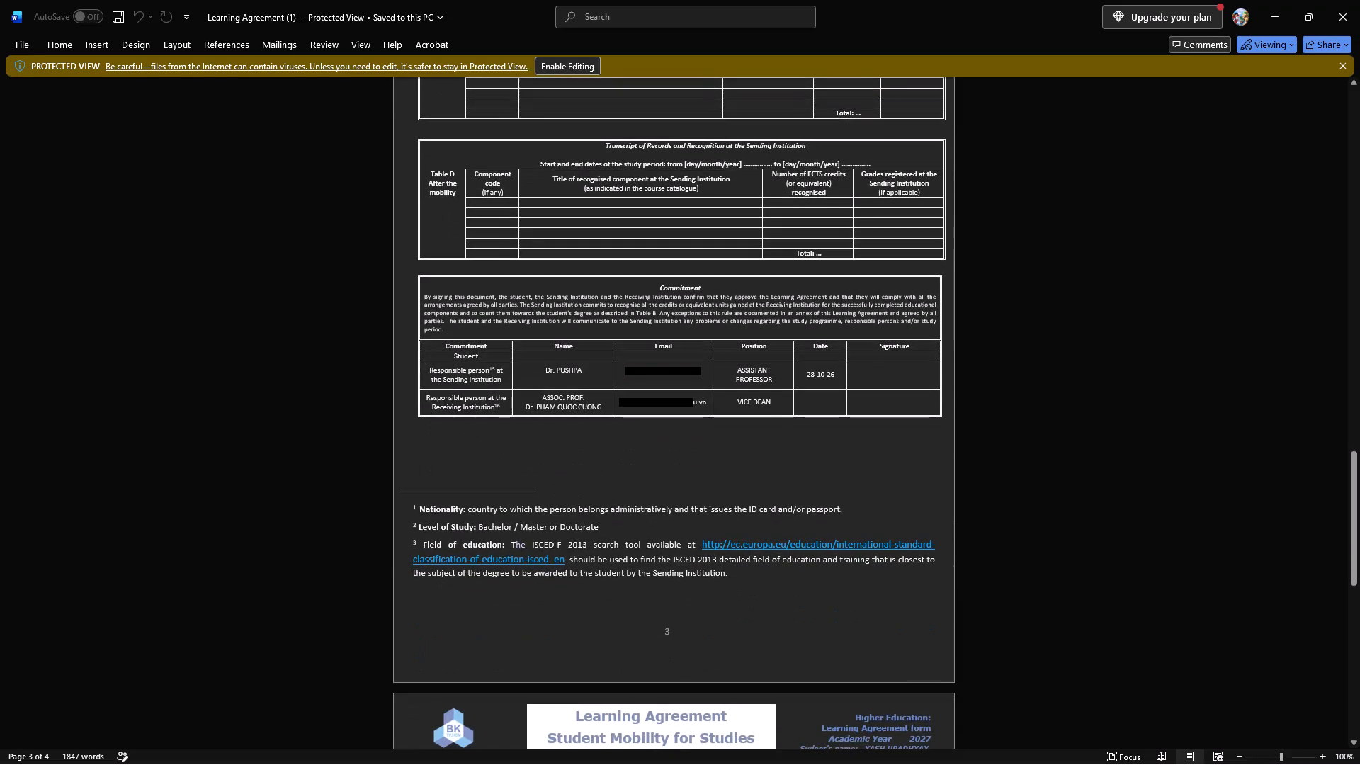
scroll(795, 602, down, 2)
scroll(788, 538, down, 5)
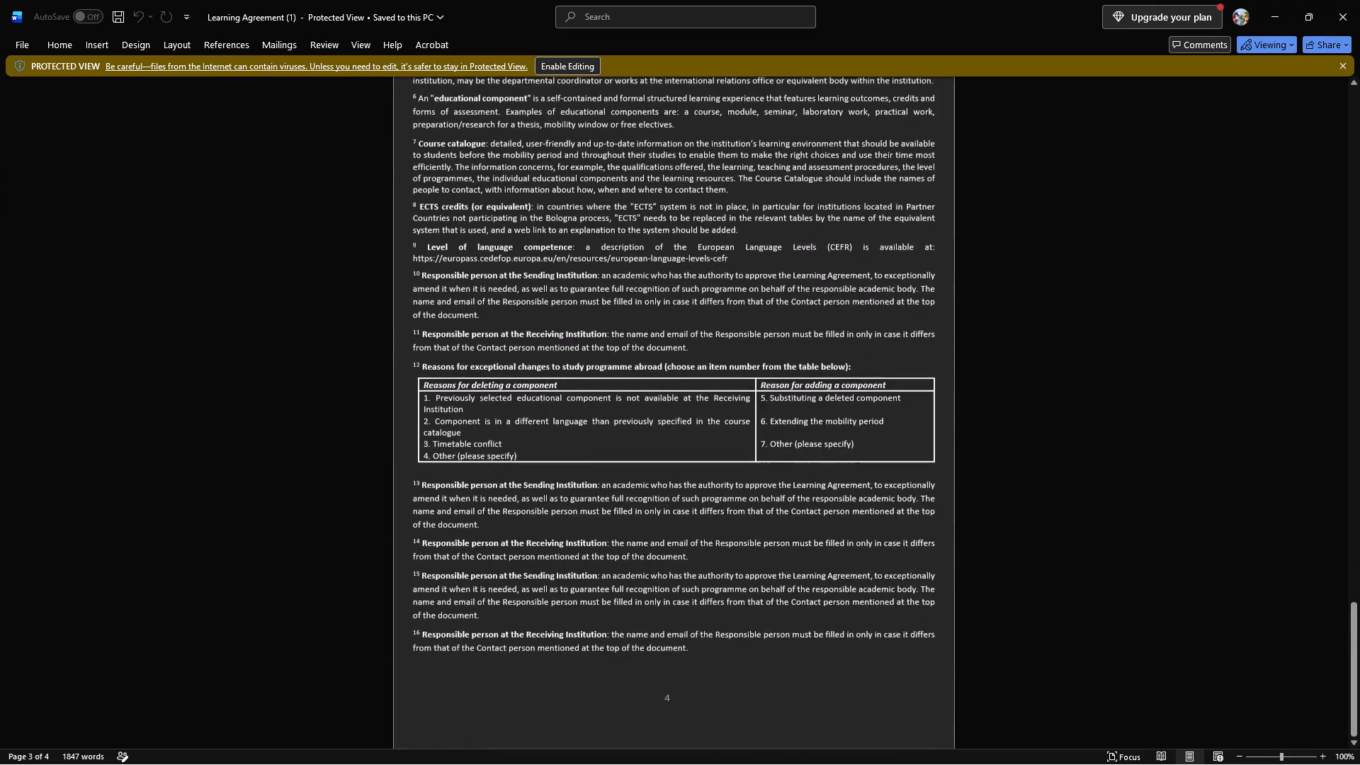
scroll(788, 538, down, 1)
Go back to page 1 and examine the student and institution details, Table A, Table B and the Commitment section.
scroll(788, 538, up, 6)
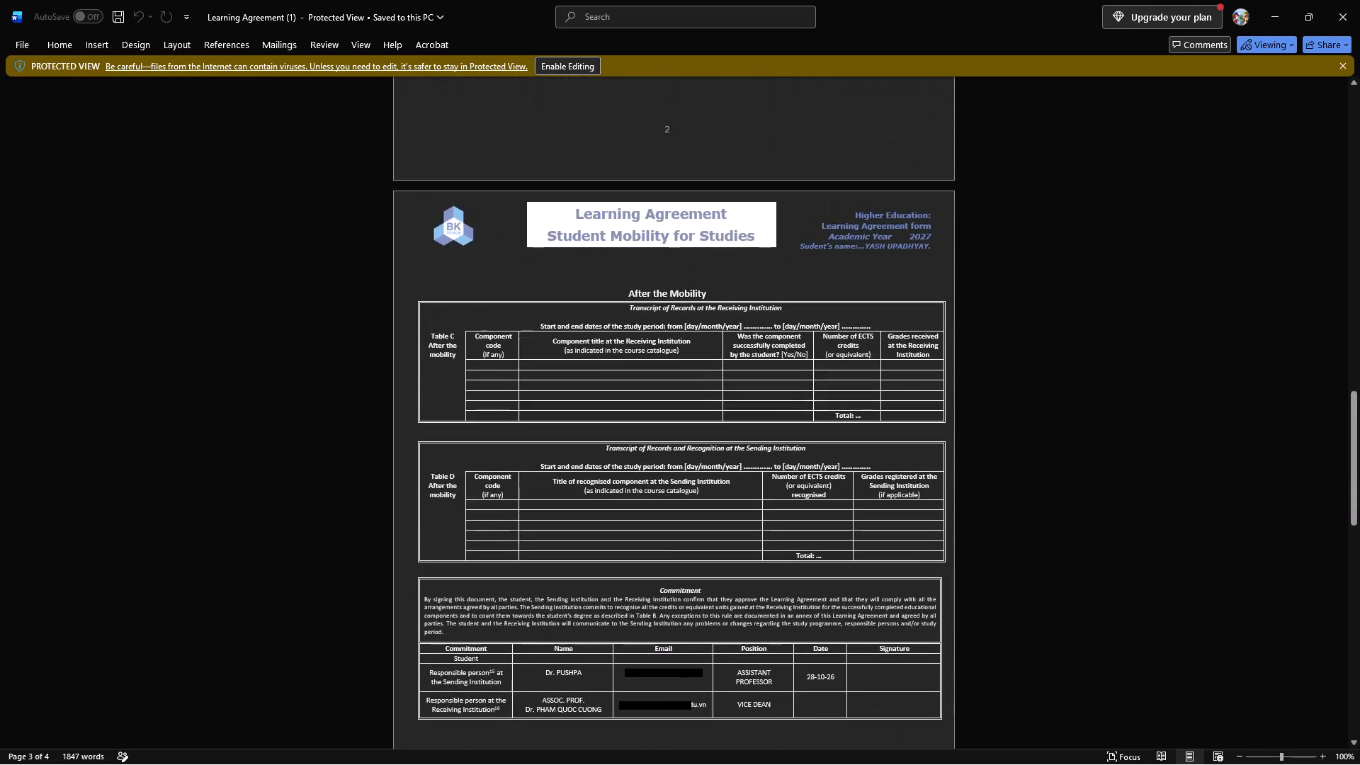
scroll(1041, 316, up, 5)
scroll(1061, 388, up, 2)
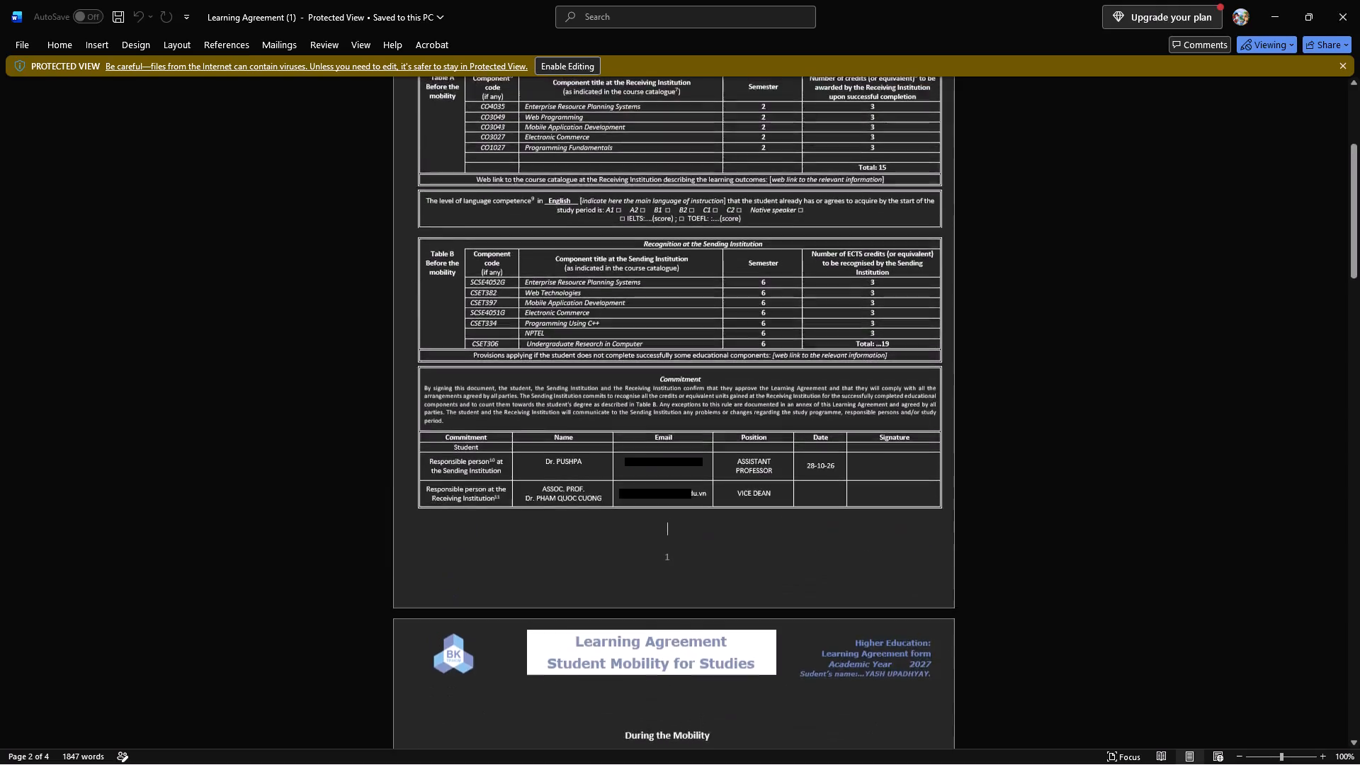
scroll(1061, 388, up, 6)
click(1061, 388)
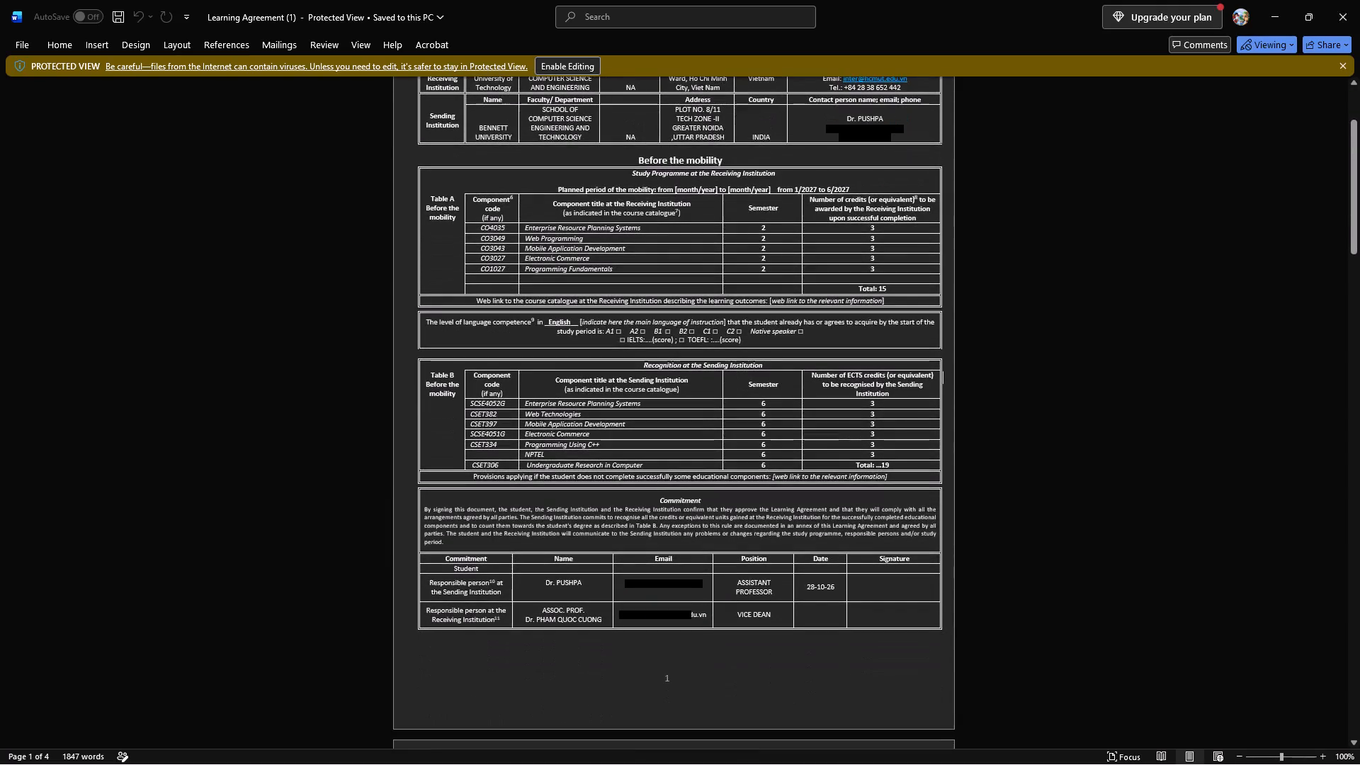
scroll(870, 205, up, 6)
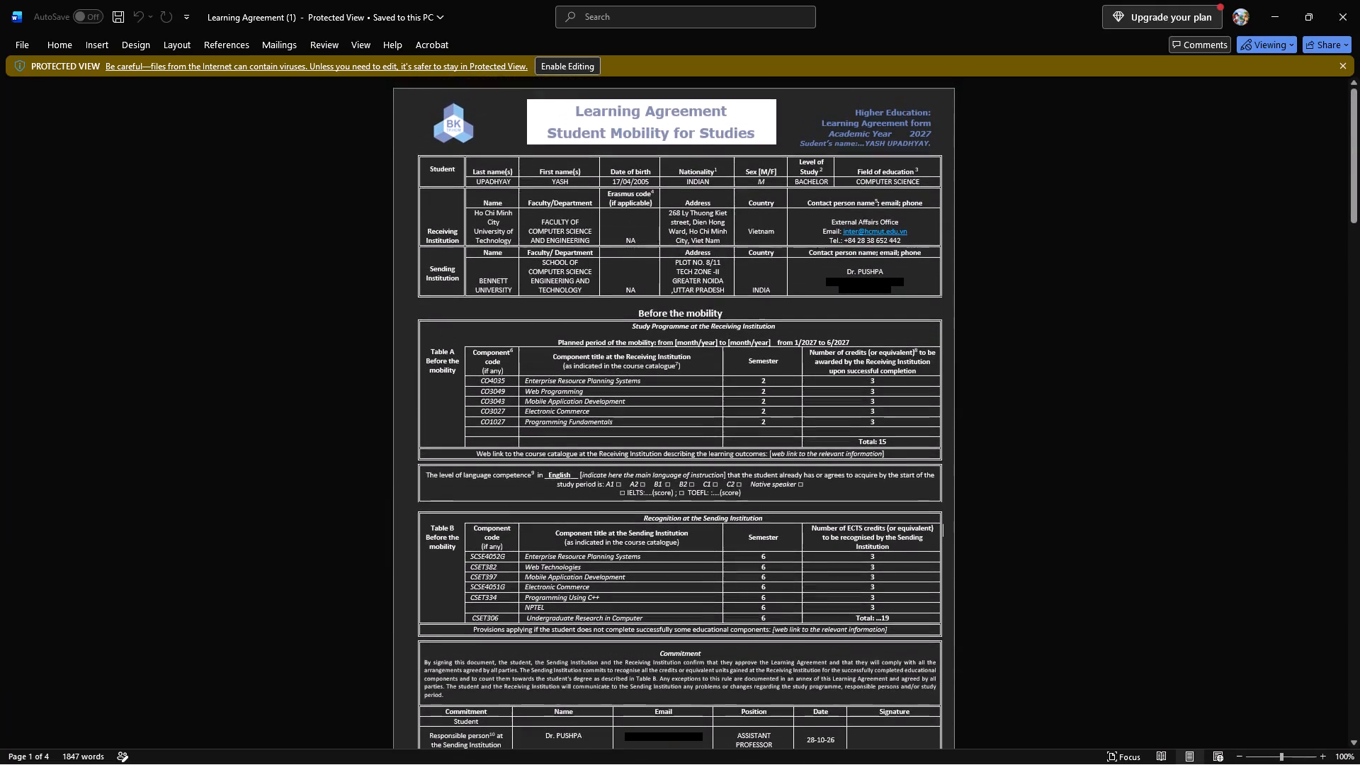
click(1011, 249)
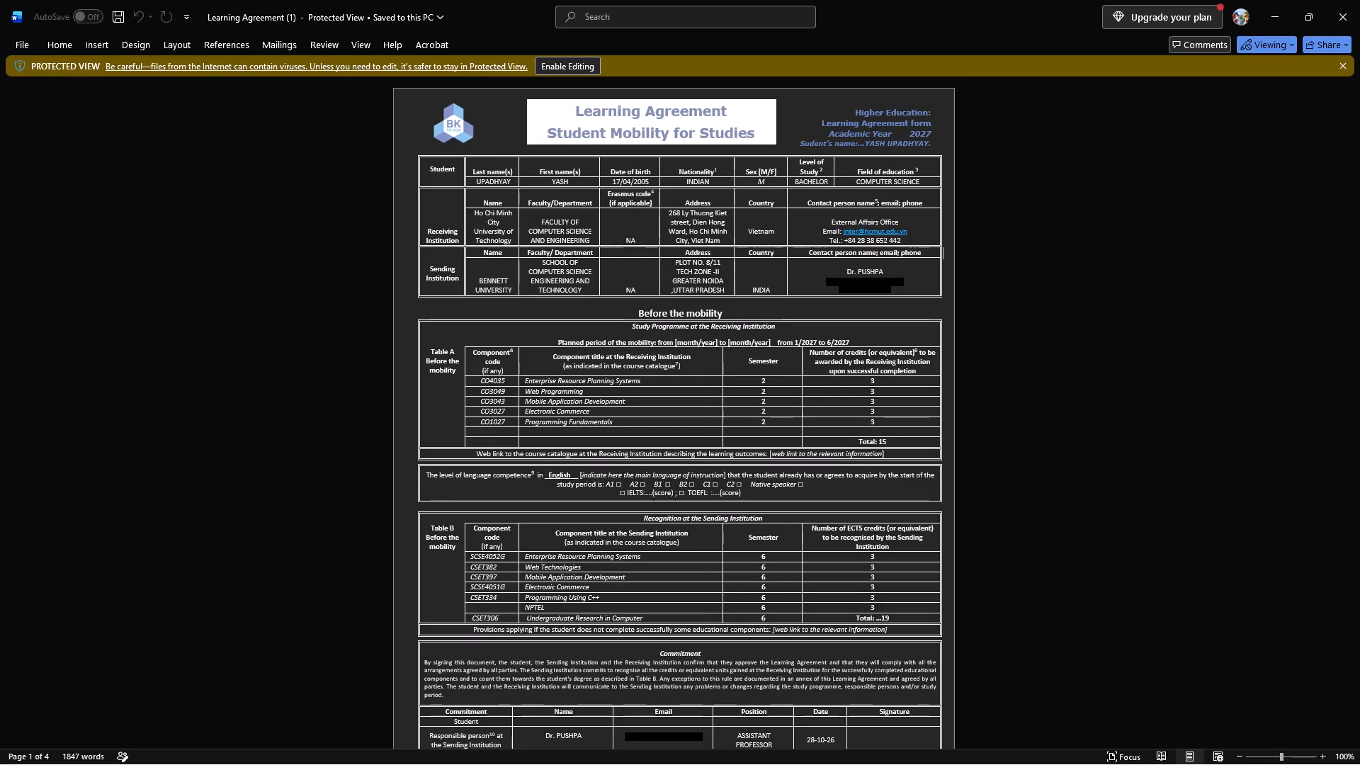
Switch to the other open Word document, Learning Agreement.
key(alt+Tab)
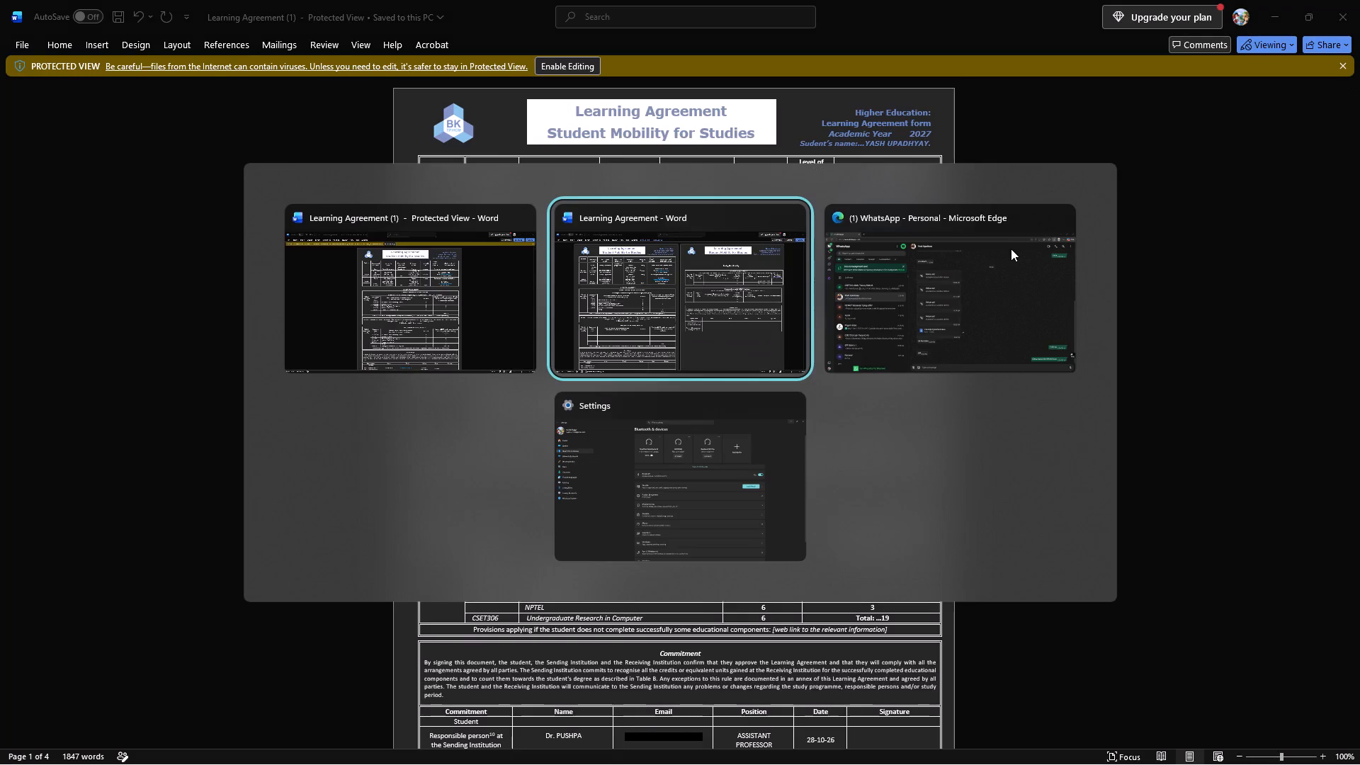
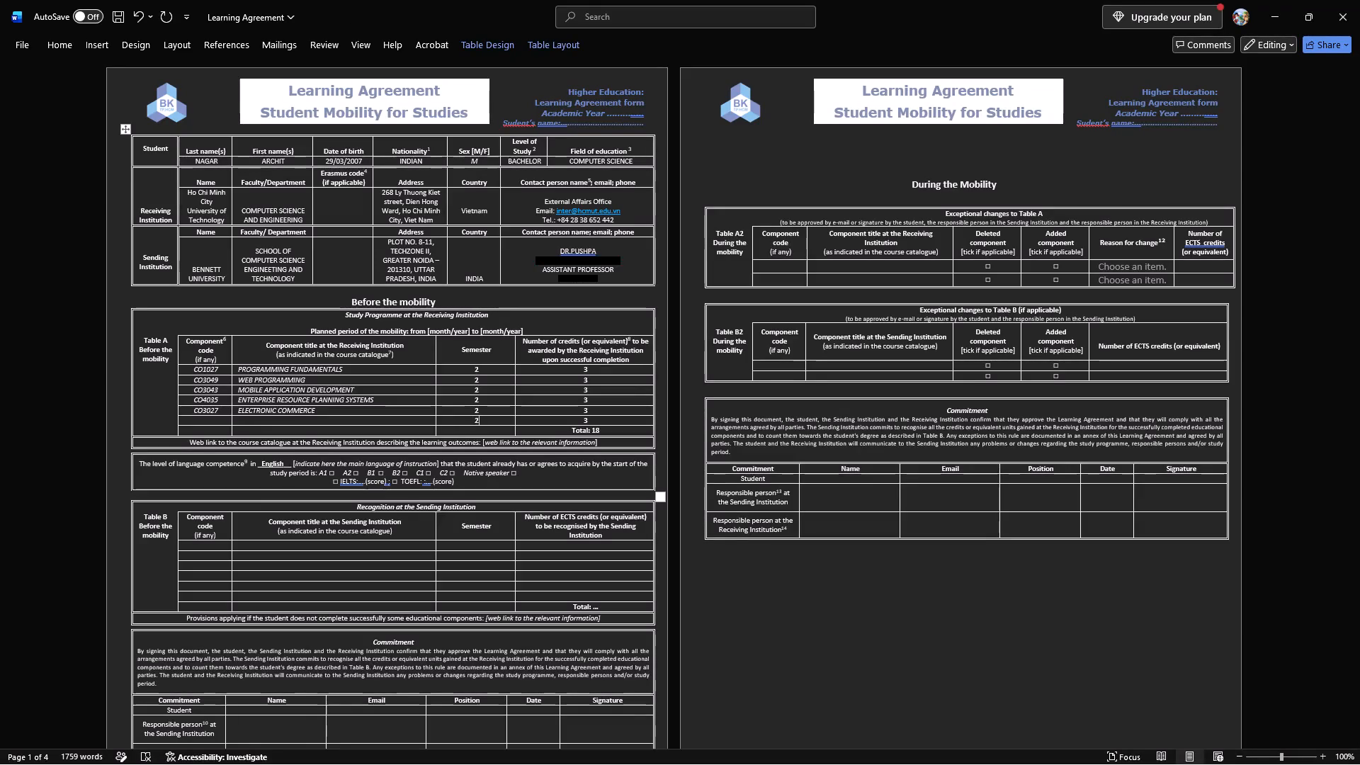
Clear the semester and credit values from the row below Electronic Commerce in Table A.
key(BackSpace)
key(Right)
key(Right)
key(BackSpace)
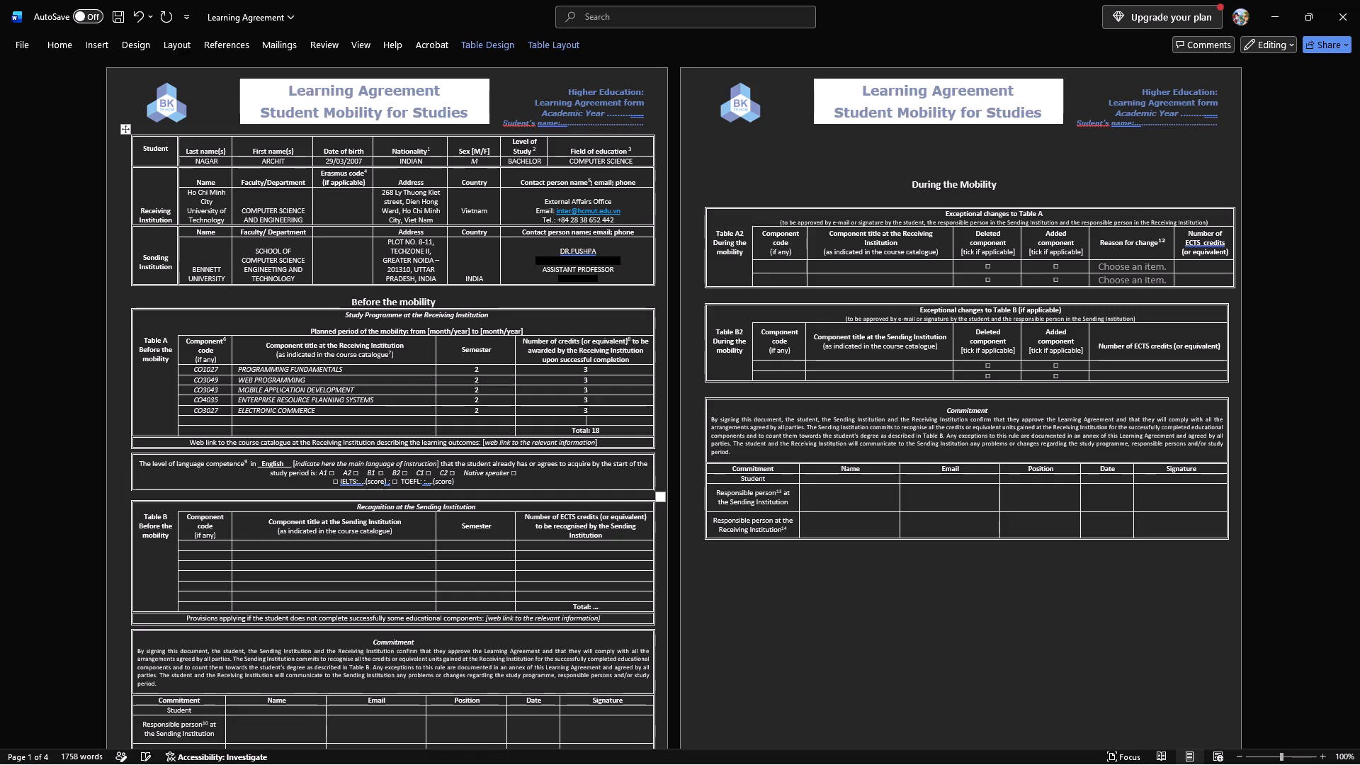
Set the total number of credits in Table A to 15.
key(Down)
key(Right)
key(Right)
key(Right)
key(Right)
key(Right)
key(BackSpace)
key(5)
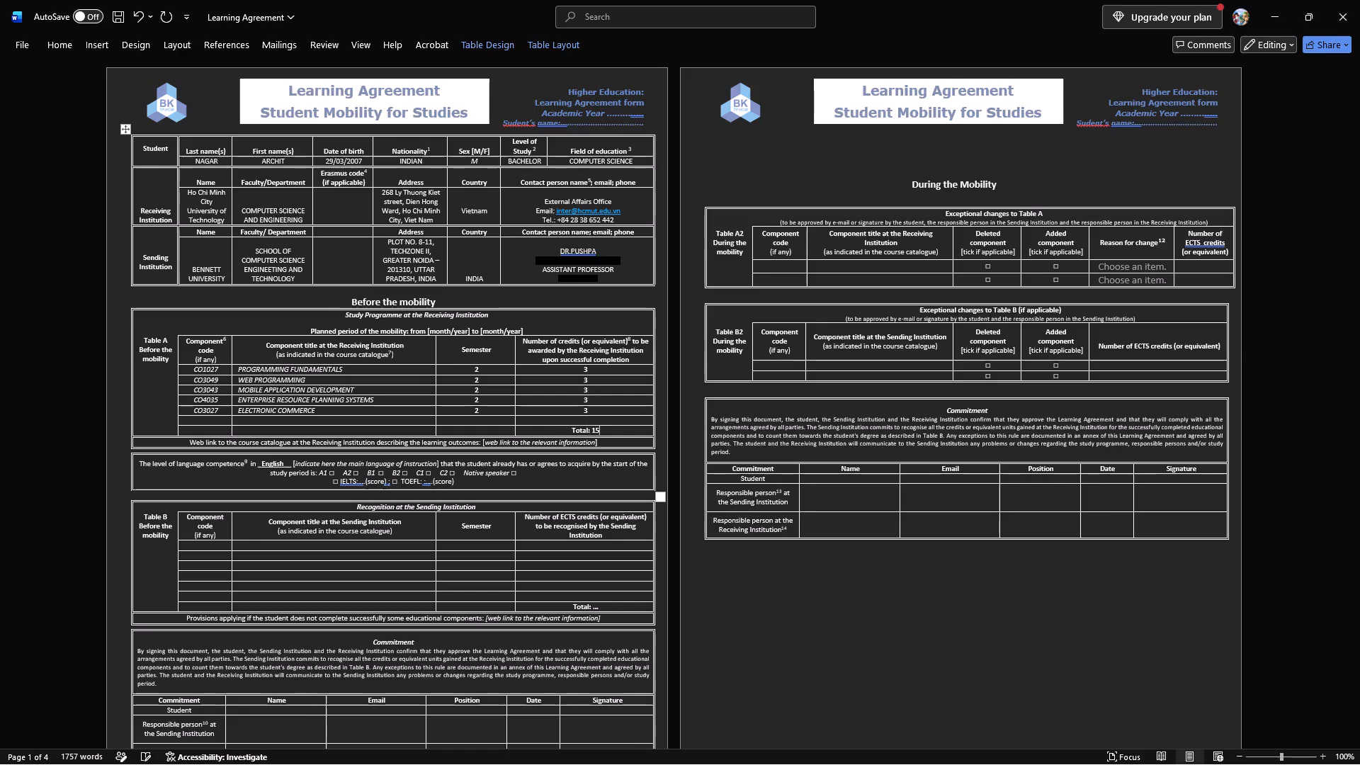
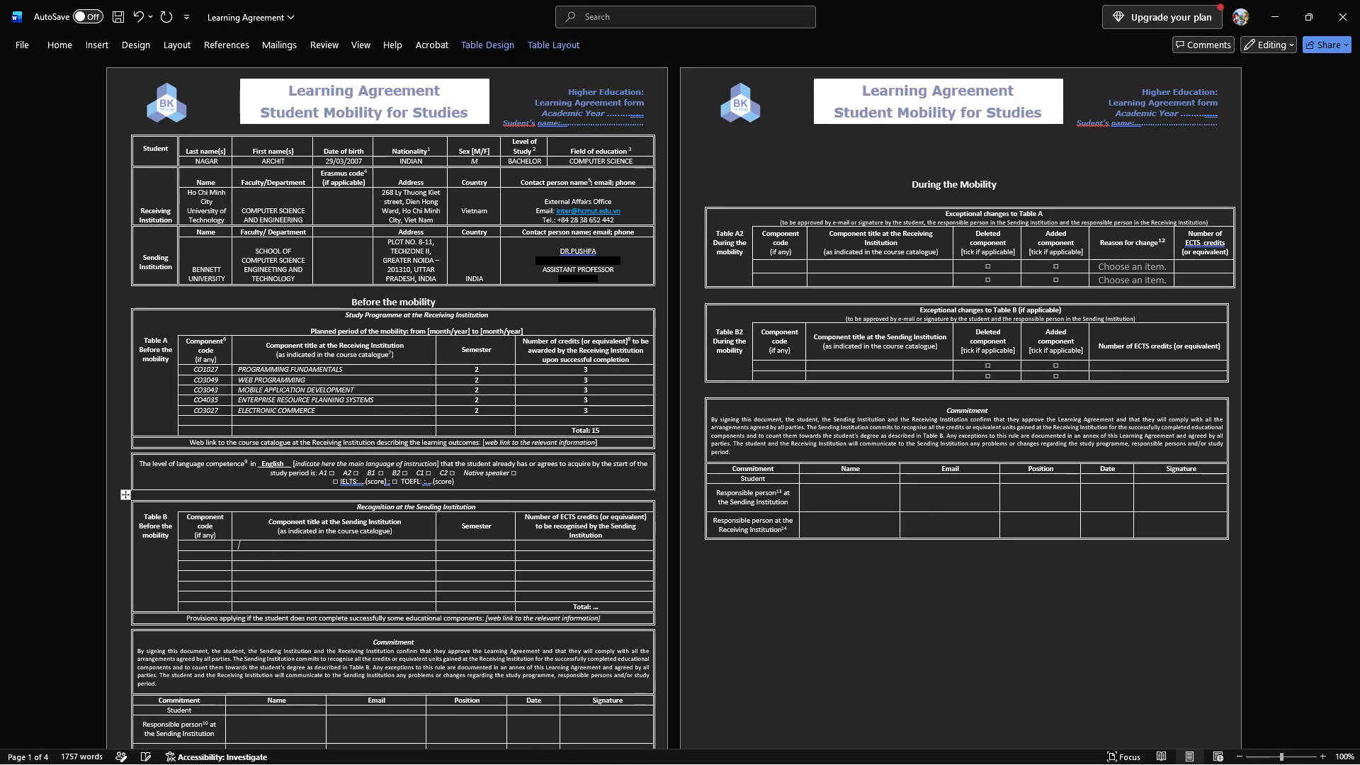
Enter a component title beginning "PROGRAMMING USING" in the first row of Table B, Recognition at the Sending Institution.
text(PROGRAMMING)
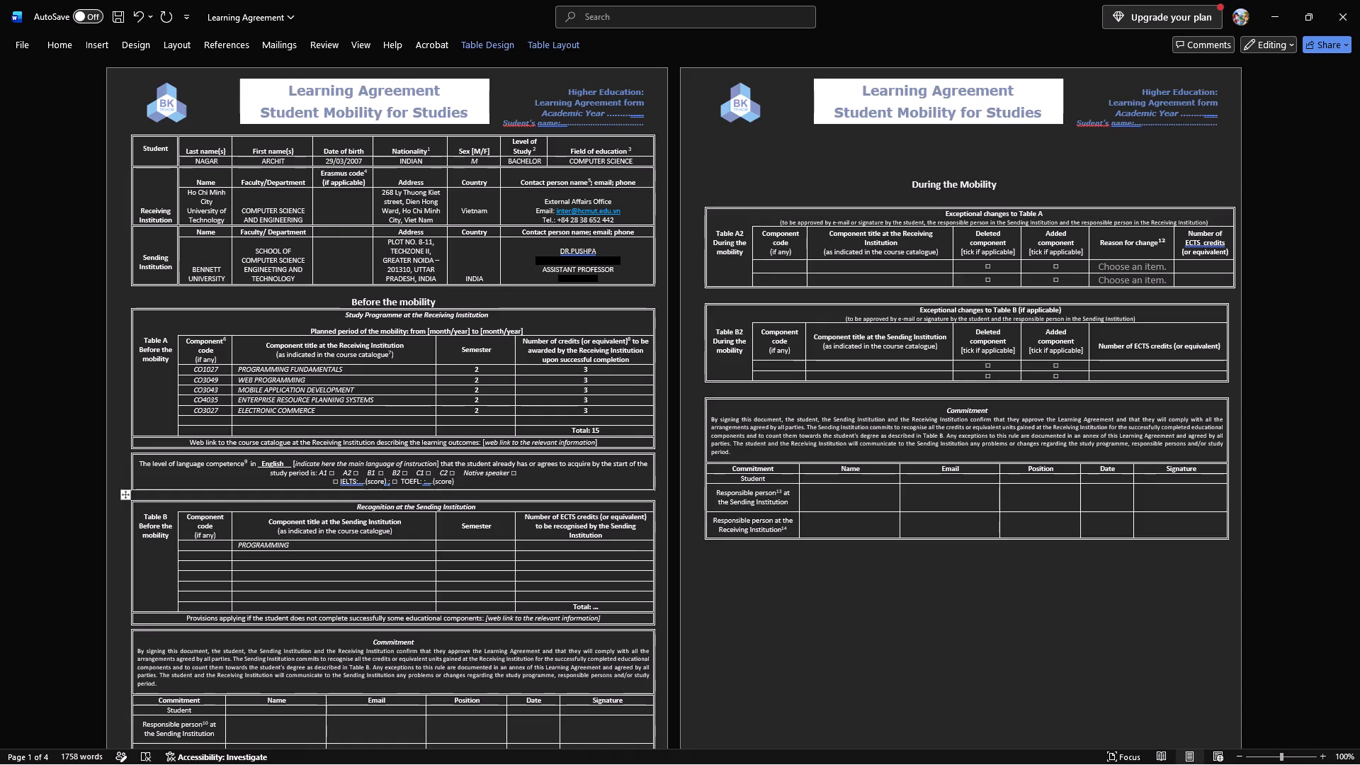
key(space)
text(USING)
key(space)
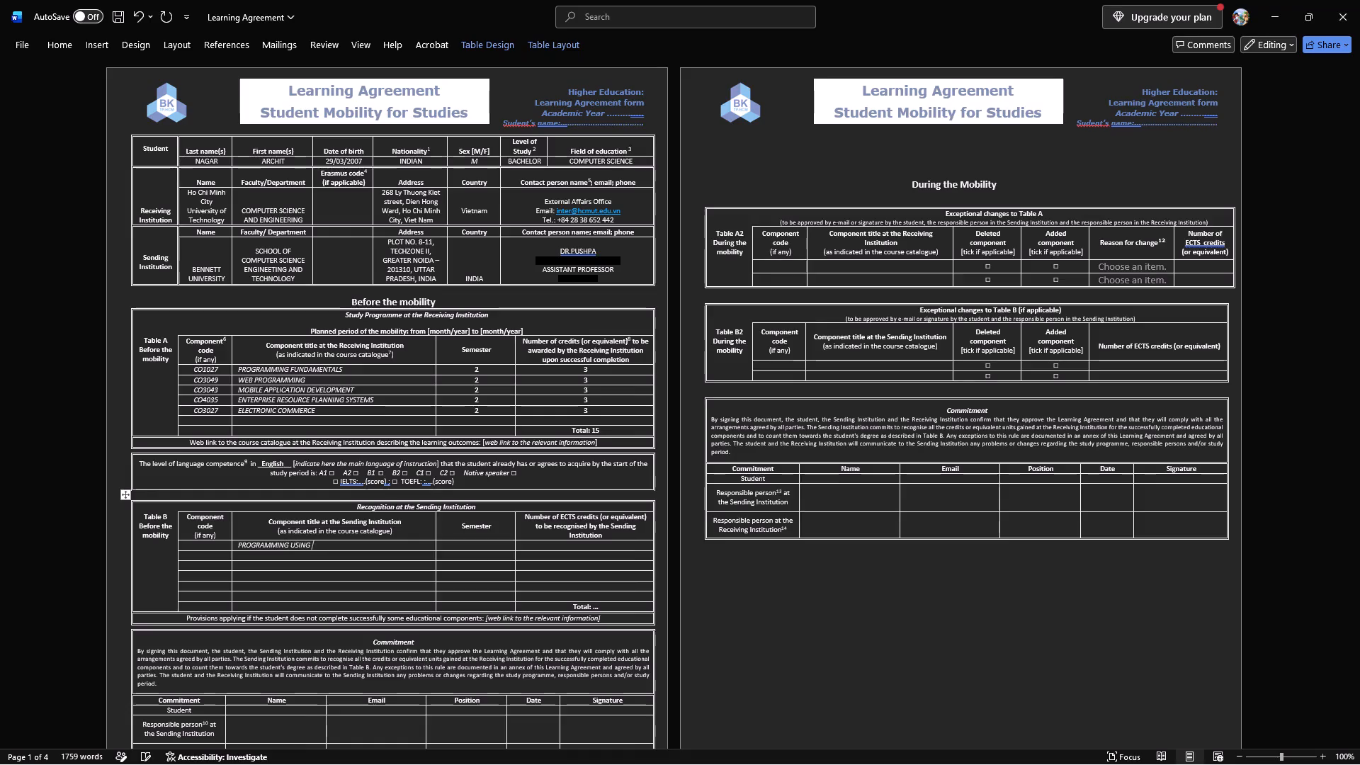
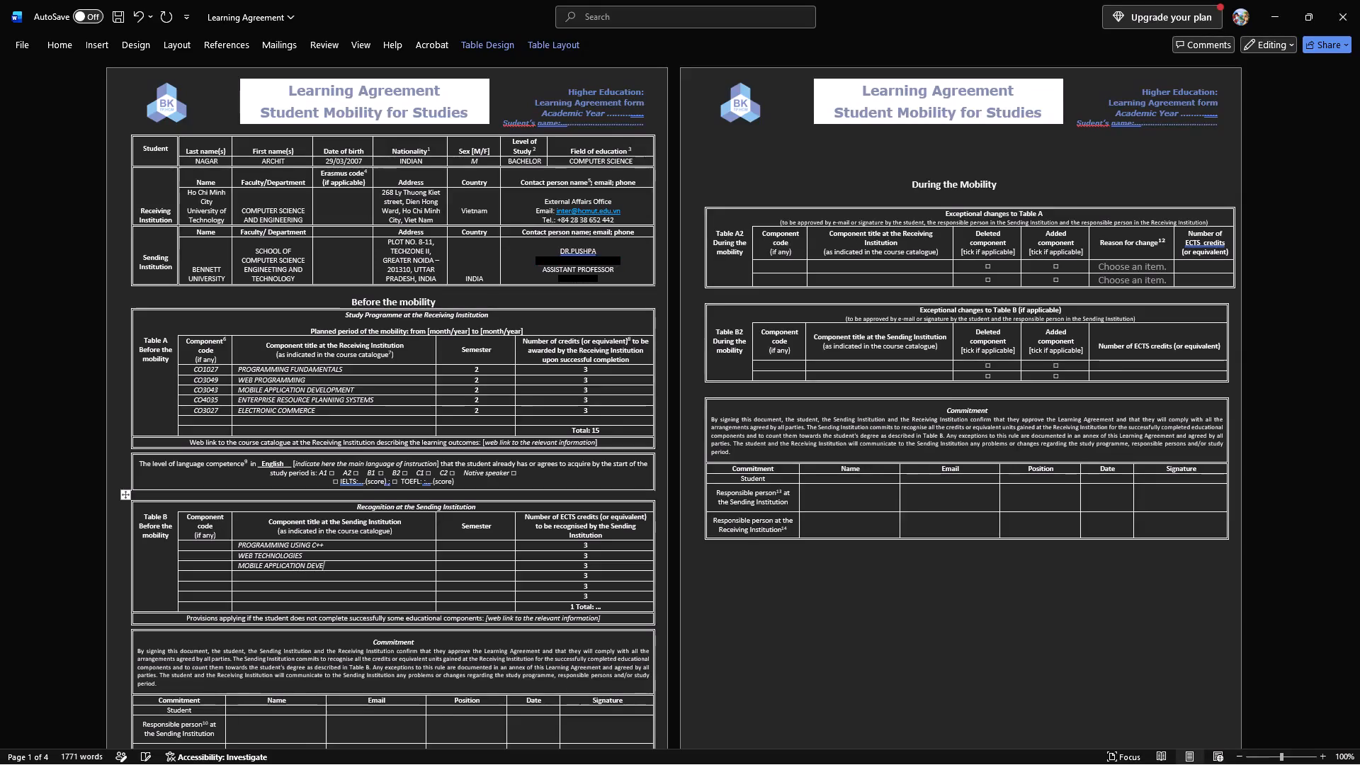
Complete the component title MOBILE APPLICATION DEVELOPMENT in the third row of Table B, Recognition at the Sending Institution.
text(LOP)
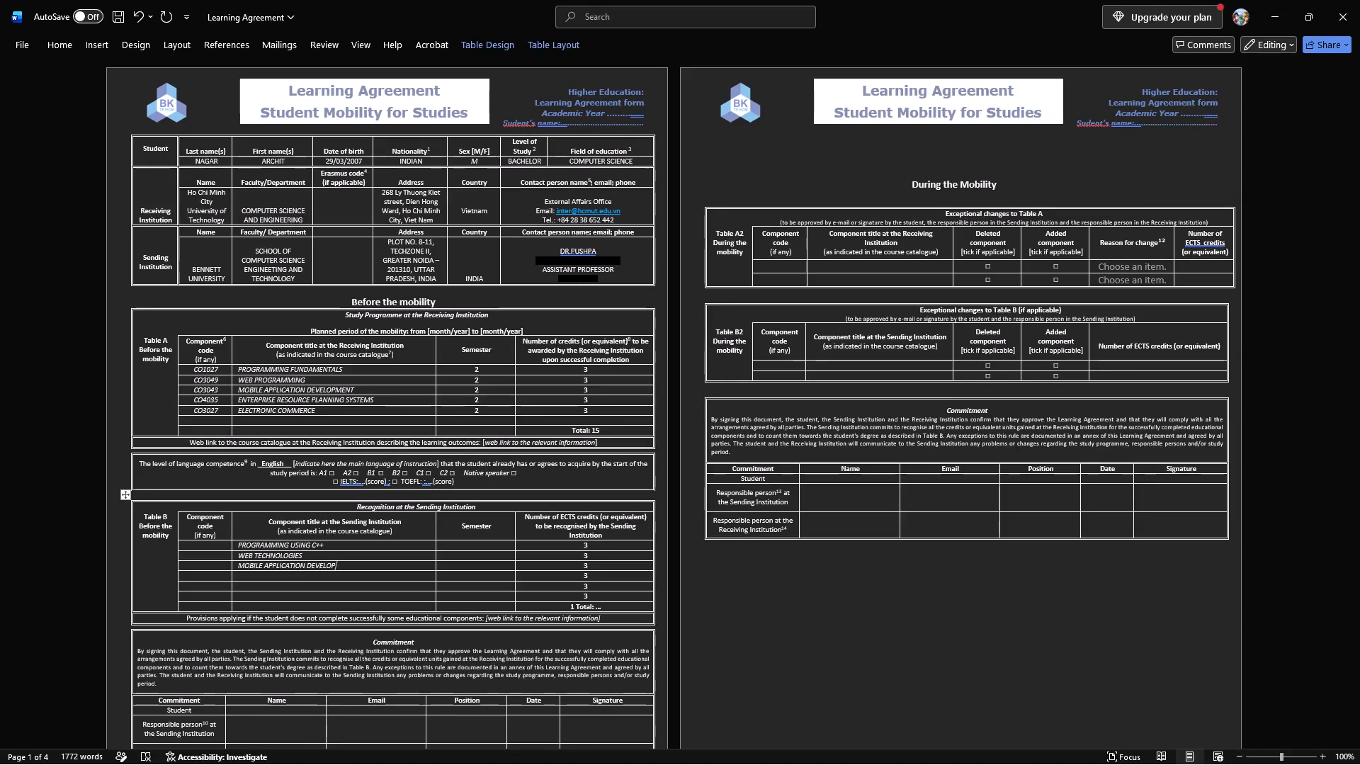
text(MEN)
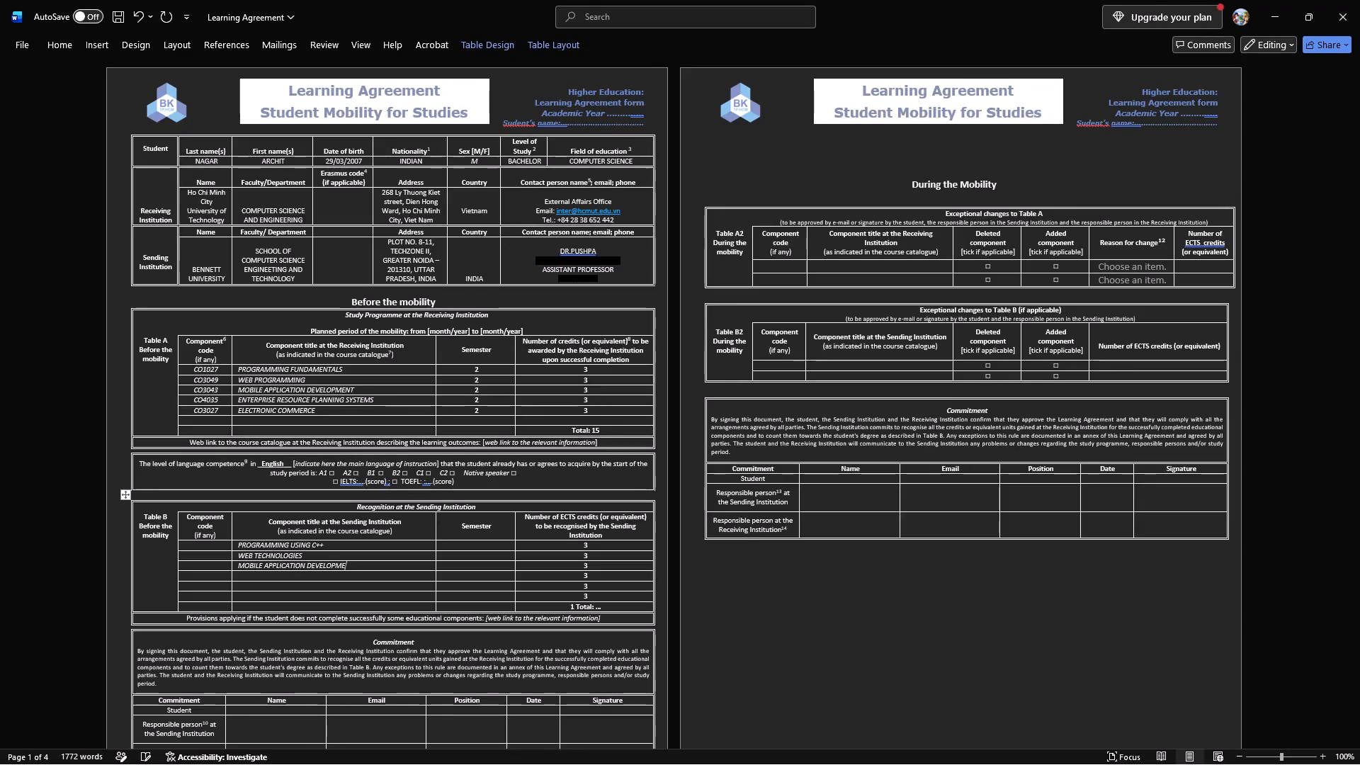
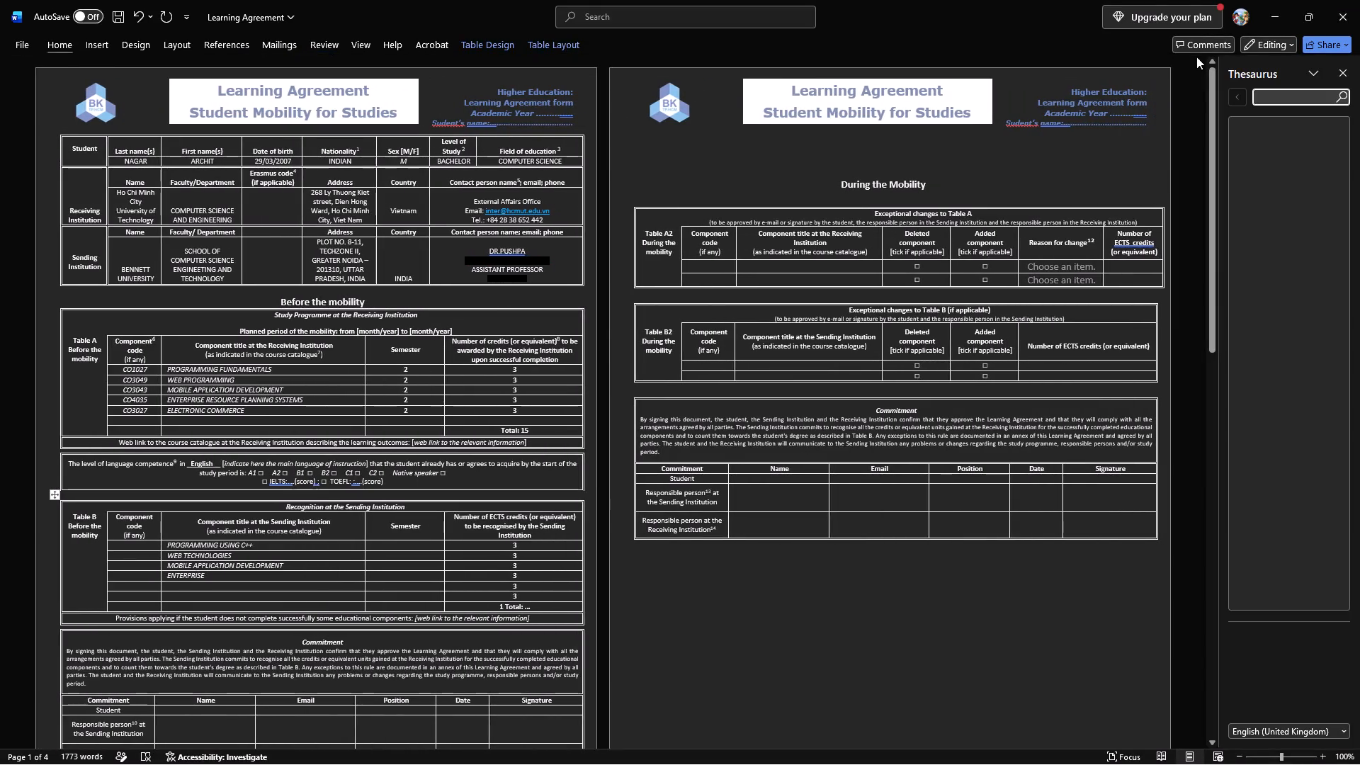
Close the Thesaurus and continue the component title in the fourth row of Table B as ENTERPRISE RESOURCE PLANNING SYST.
click(1345, 72)
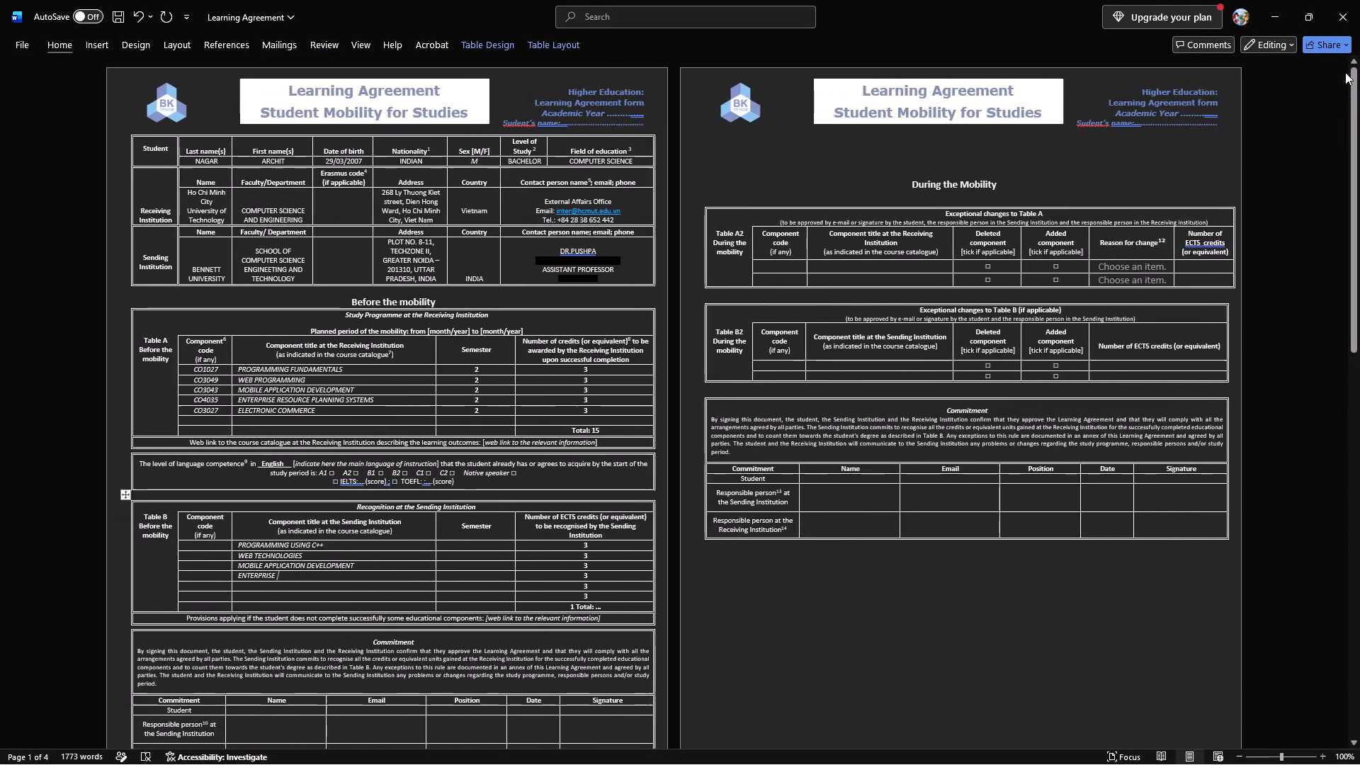
text(RESOURCE)
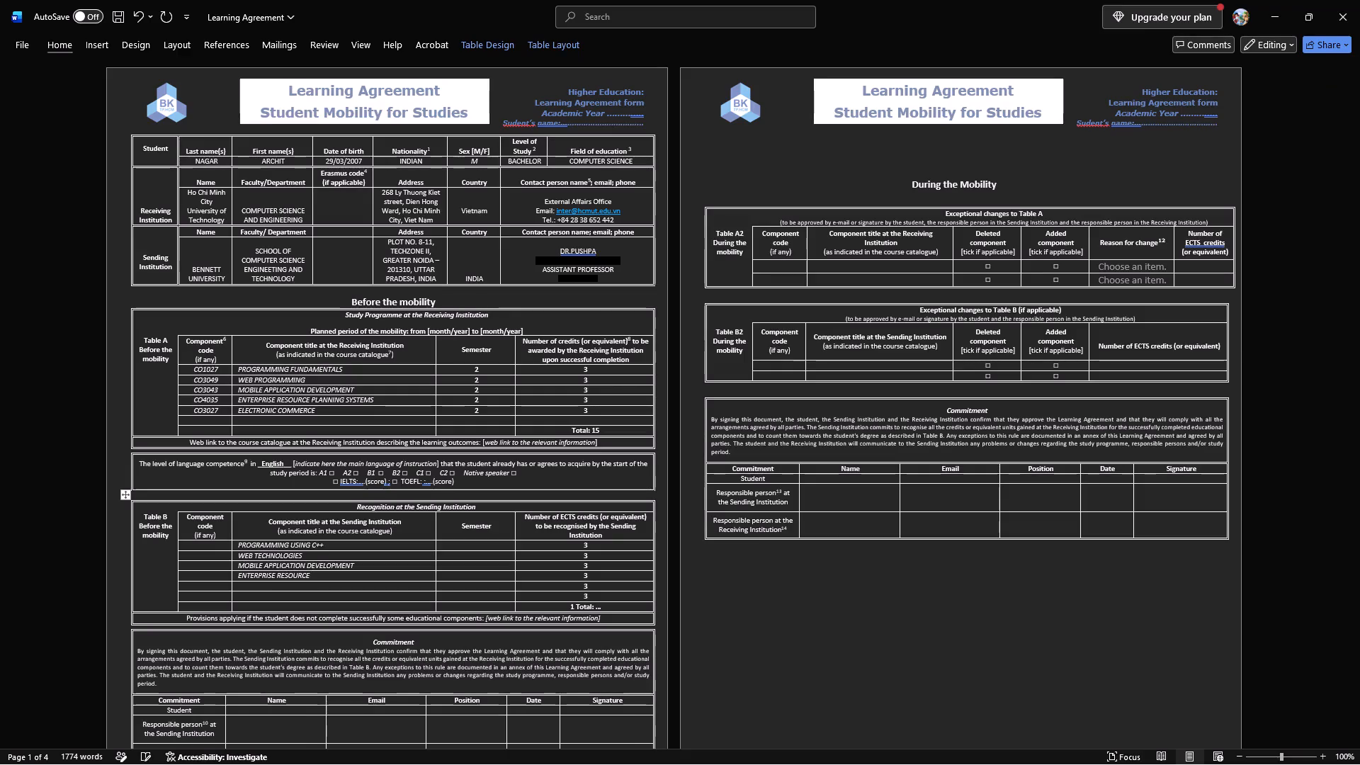
key(space)
text(PLANNING SYST)
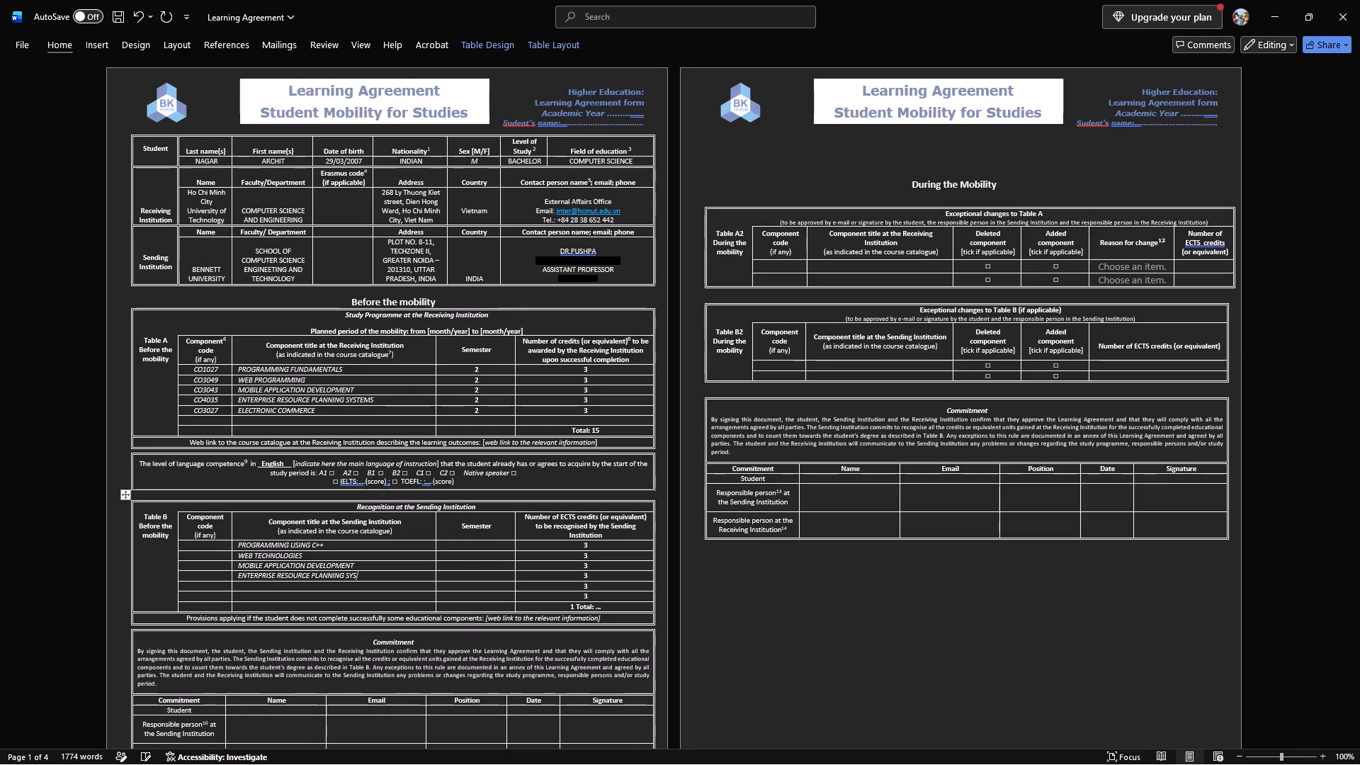
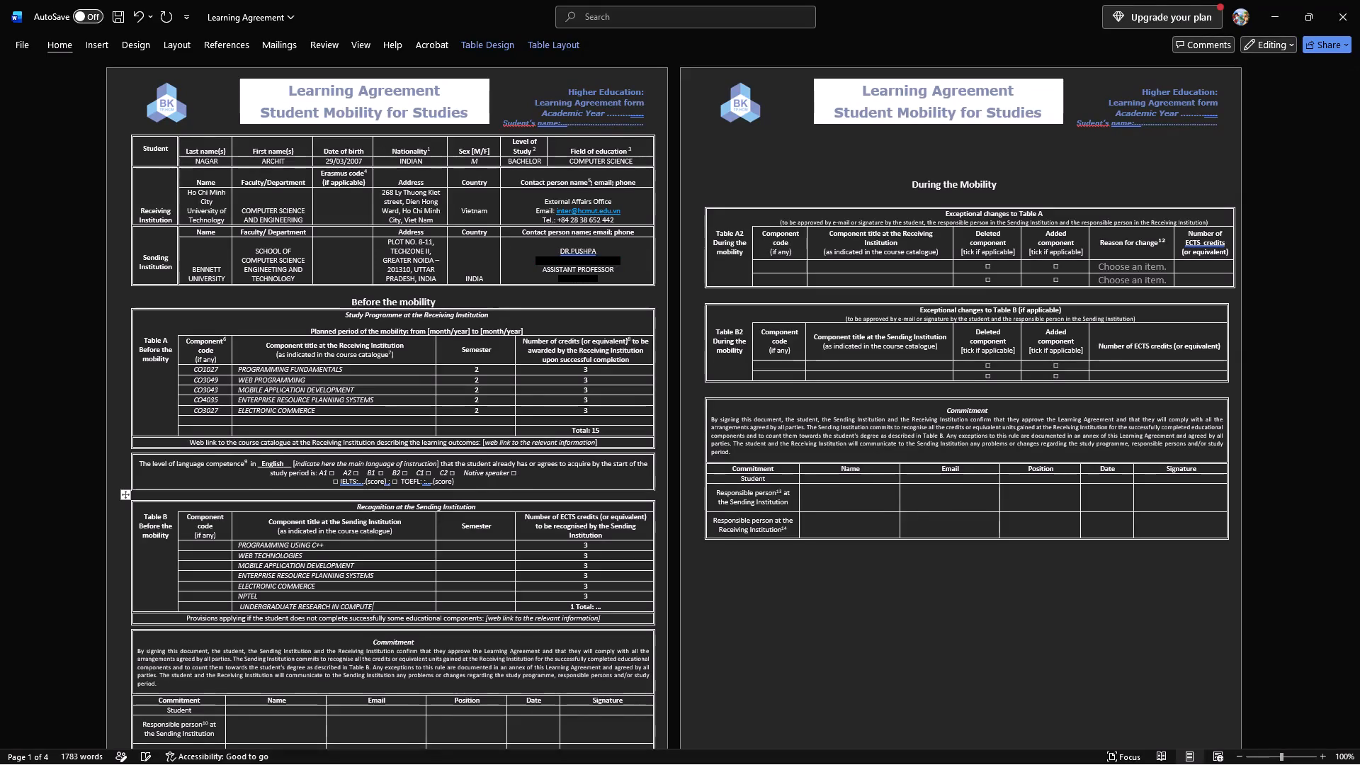
Complete the component title in the last row of Table B as UNDERGRADUATE RESEARCH IN COMPUTER.
text(R)
Enter 6 as the semester for all seven components in Table B, from PROGRAMMING USING C++ to UNDERGRADUATE RESEARCH IN COMPUTER.
key(Right)
key(Up)
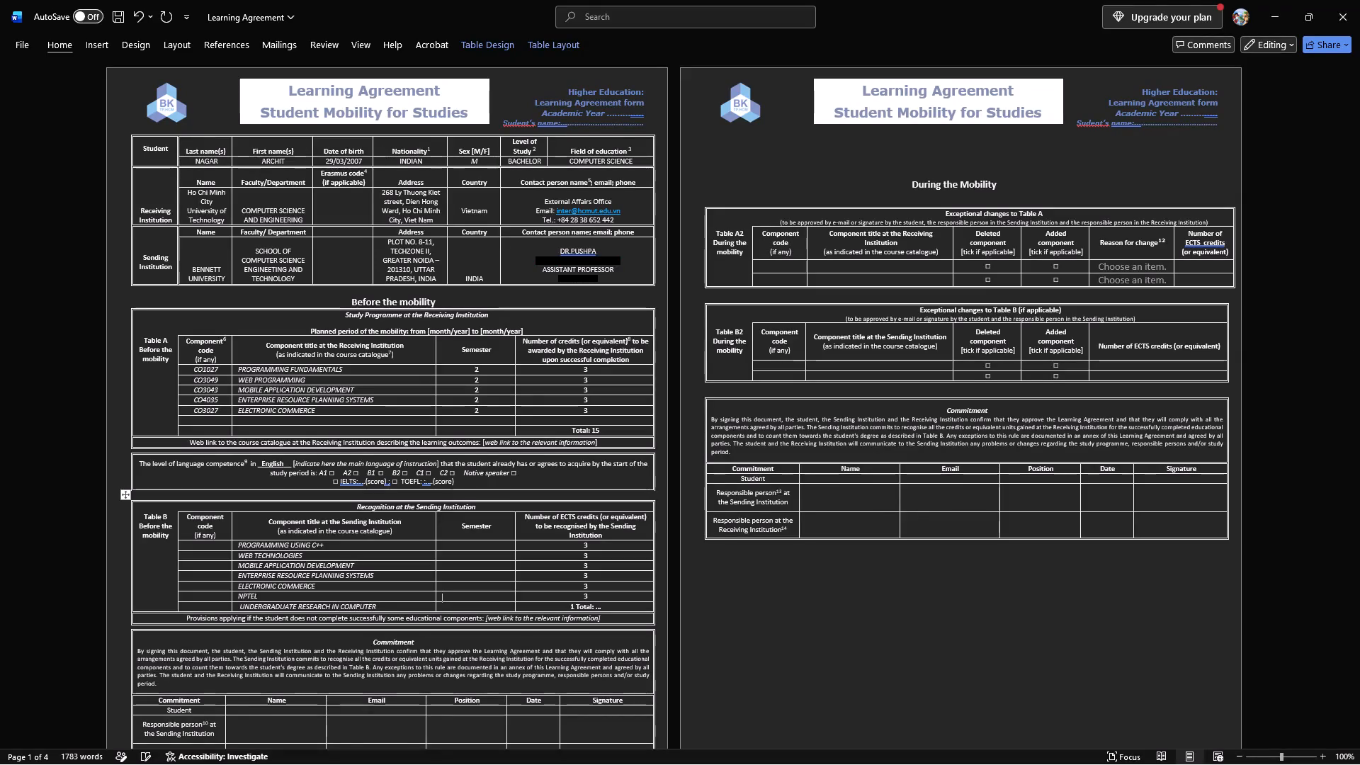
key(Up)
key(Up)
key(Up)
key(Up)
key(Up)
key(6)
key(Down)
key(6)
key(Down)
key(6)
key(Down)
key(6)
key(Down)
key(6)
key(Down)
key(6)
key(Down)
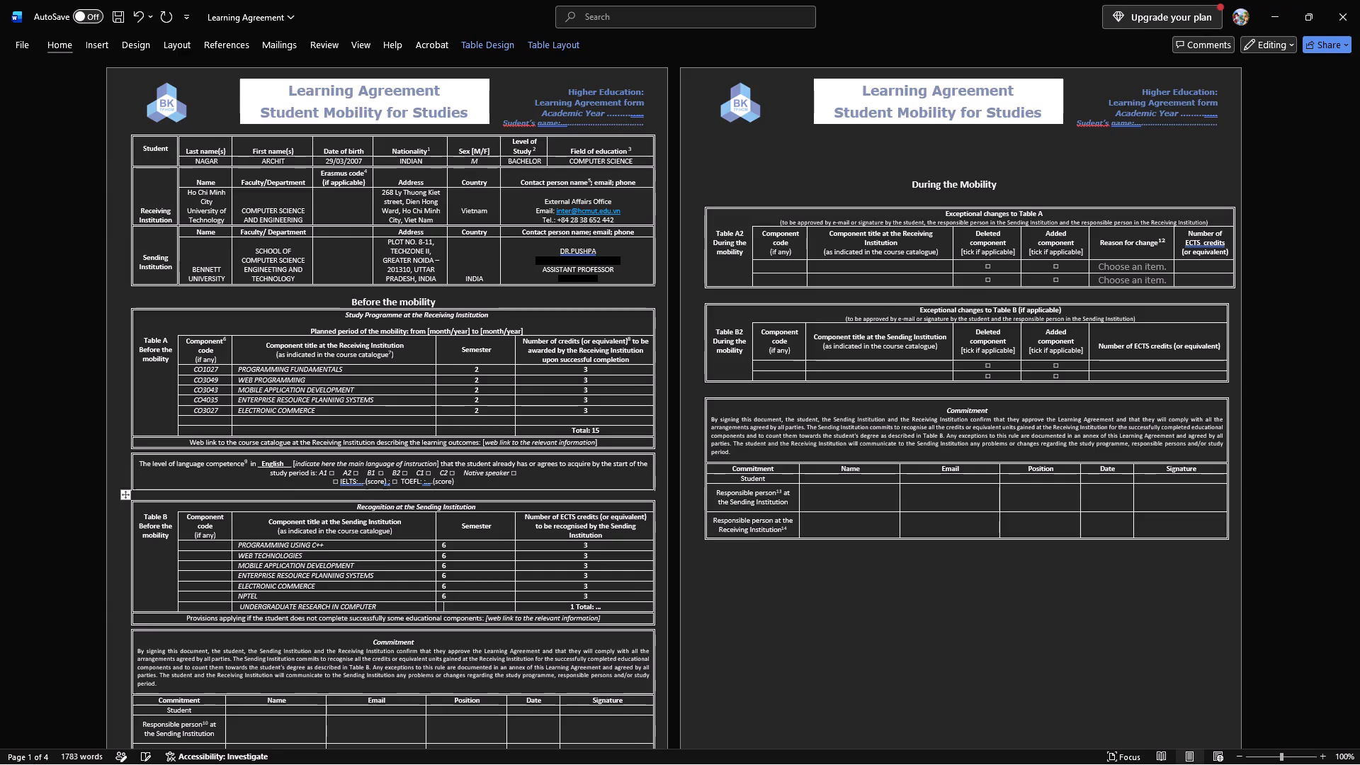
key(6)
Insert spaces between the credit value 1 and the Total label in the last row of Table B.
click(577, 607)
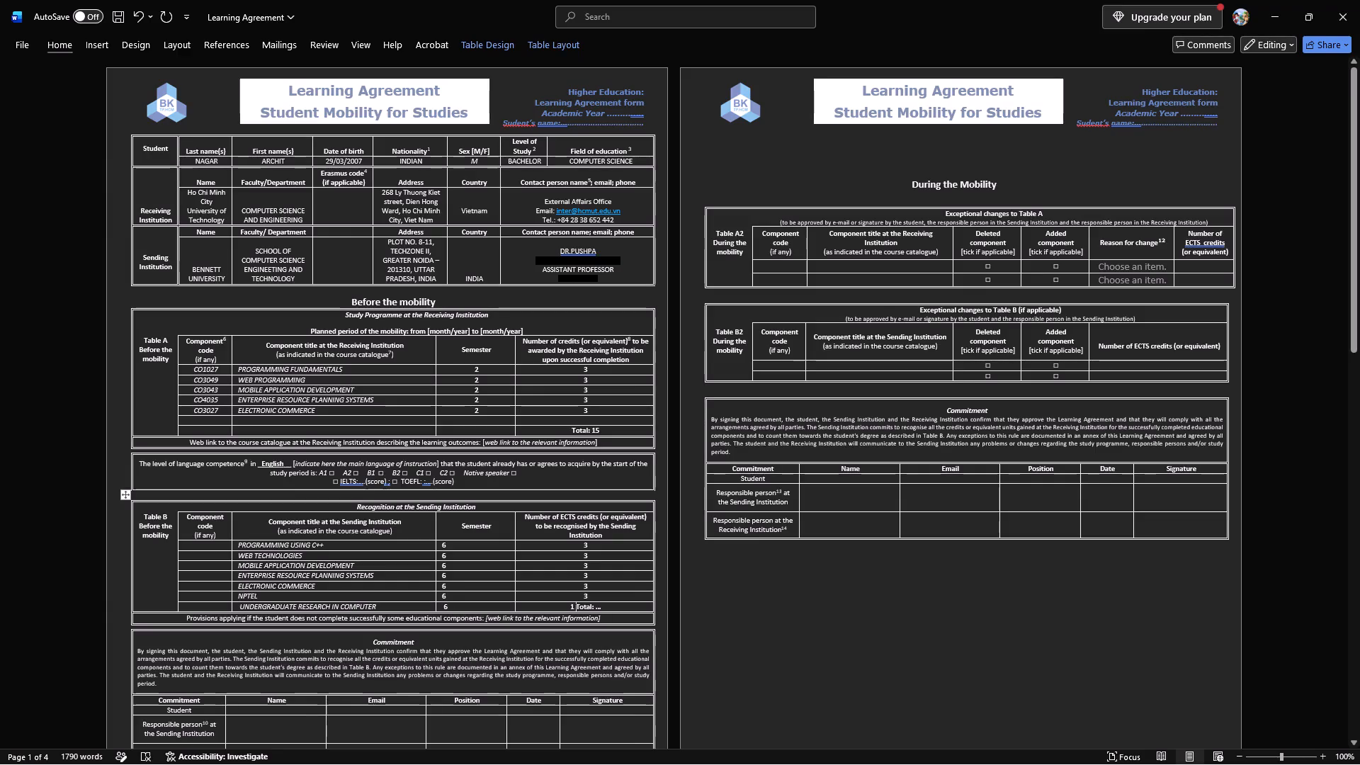
key(space)
key(space)
key(space)
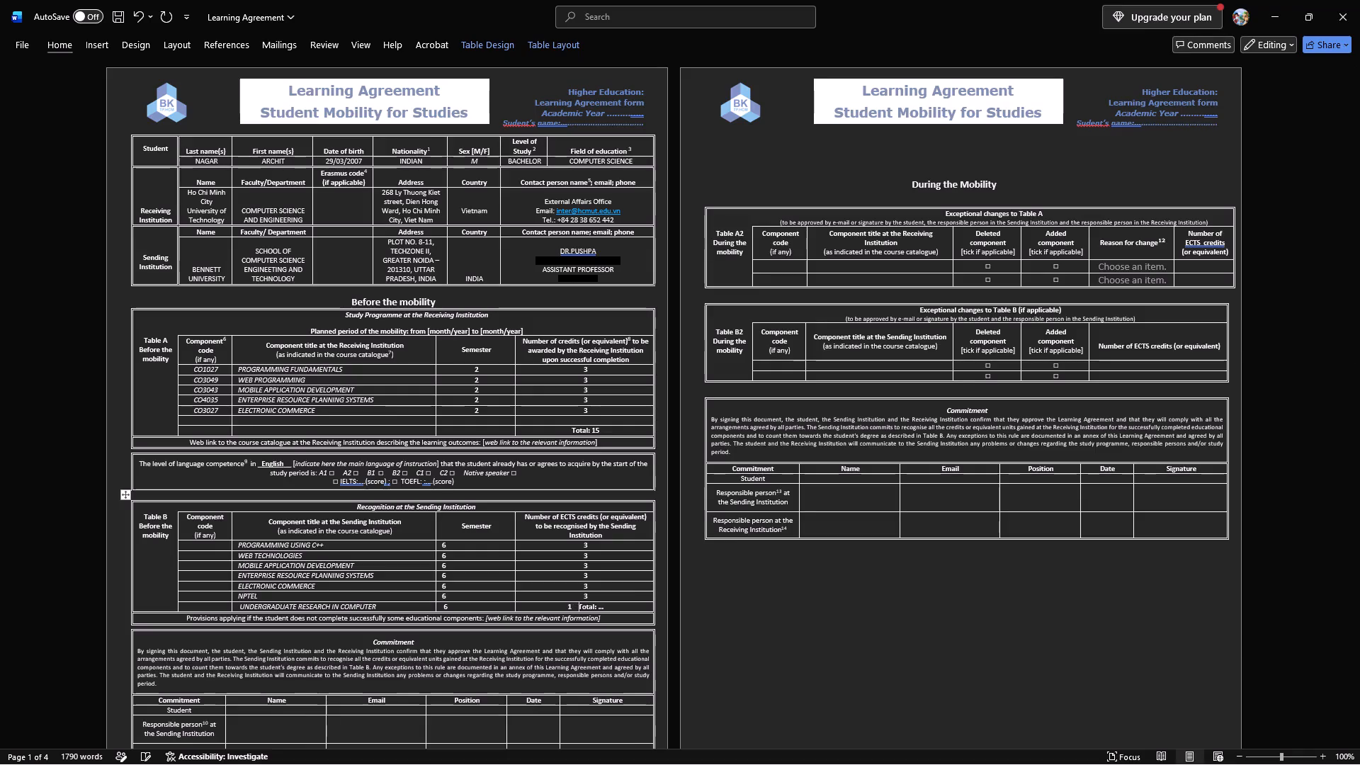
key(space)
key(space)
key(space)
key(space)
key(space)
key(space)
key(space)
key(space)
key(space)
key(space)
key(space)
key(space)
key(space)
key(space)
key(space)
key(space)
key(space)
key(space)
Insert spaces before the credit value 1 in Table B's last row to shift it towards the 3s above.
key(Down)
key(Left)
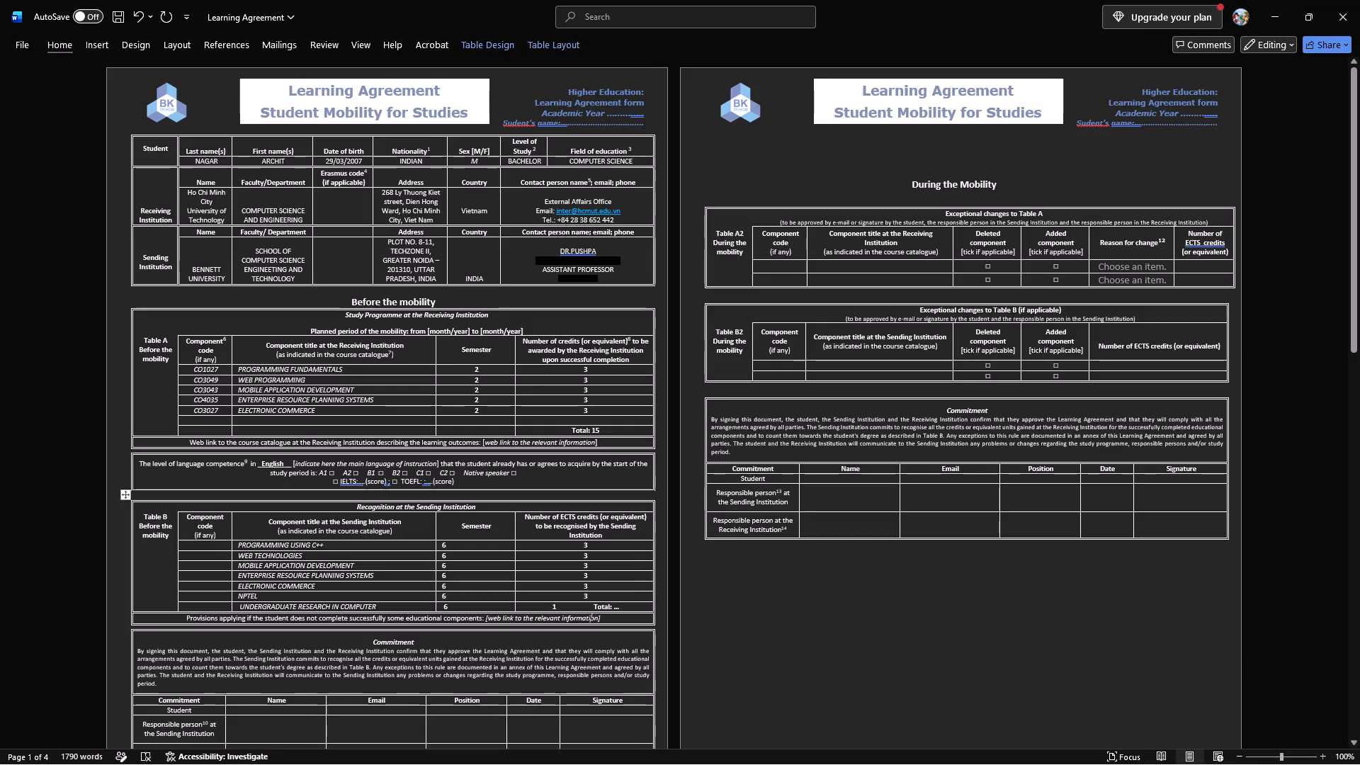
click(549, 609)
key(Left)
key(Right)
key(space)
key(space)
key(space)
key(space)
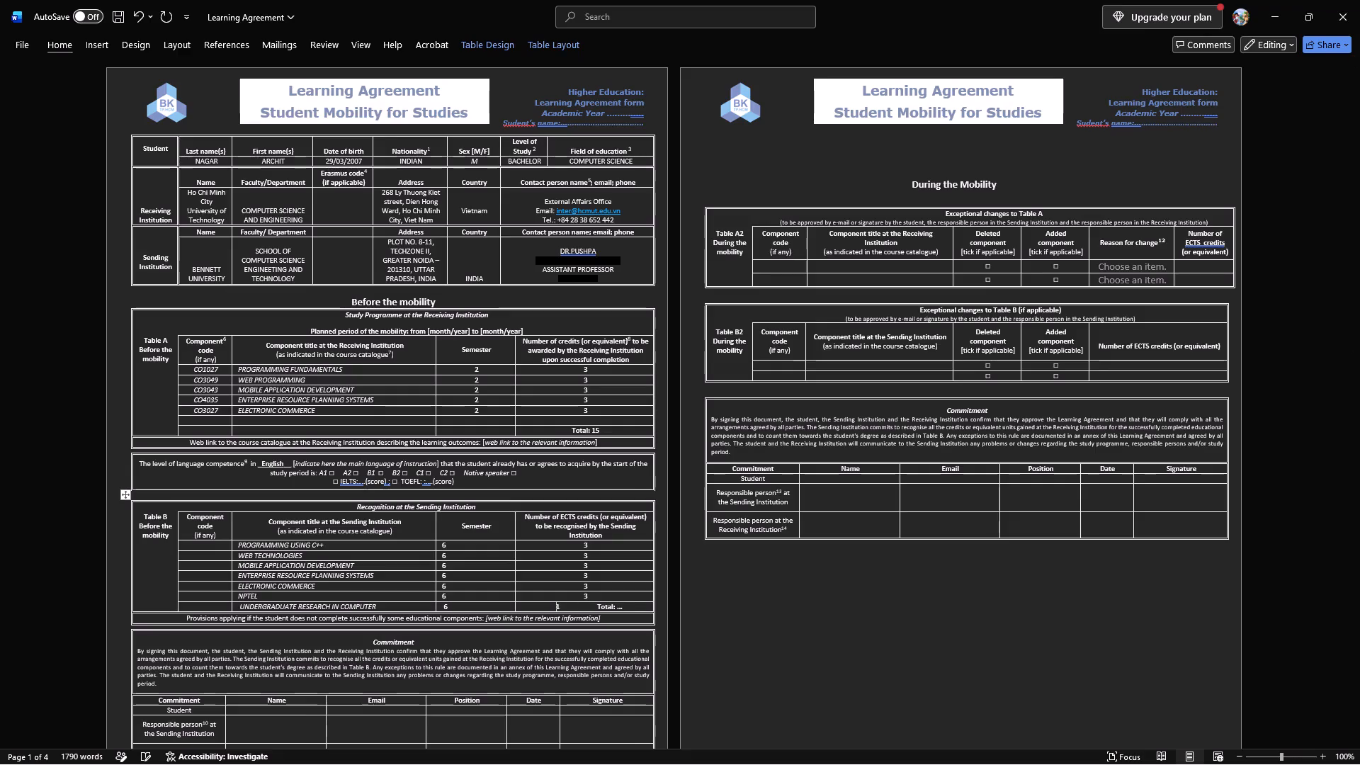
key(space)
key(space)
key(space)
key(space)
key(space)
key(space)
key(space)
key(space)
key(space)
key(space)
key(space)
key(space)
key(space)
key(space)
key(space)
key(space)
key(space)
key(space)
key(space)
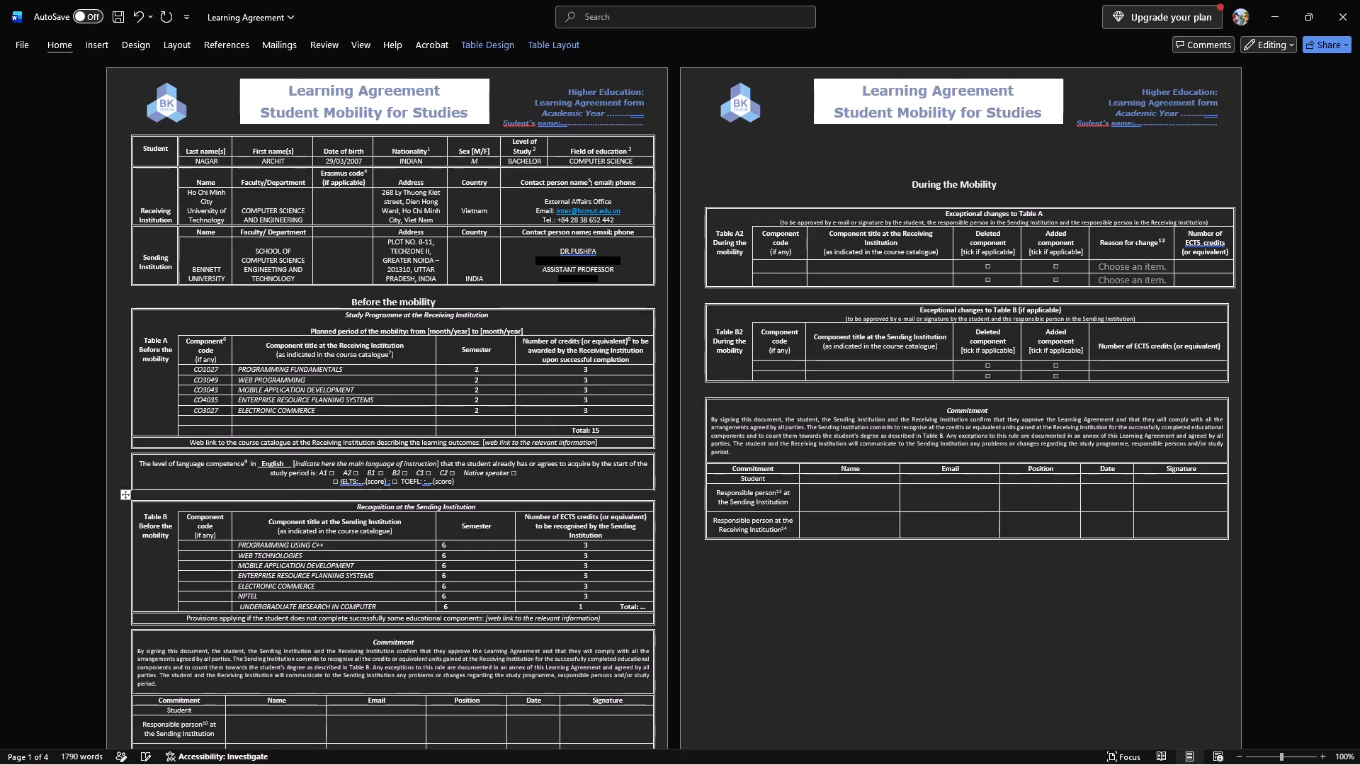
key(space)
key(space)
key(space)
key(space)
key(space)
Remove about ten of the spaces between the 1 and the Total label in Table B's last row.
key(Right)
key(Right)
key(Right)
key(Right)
key(Right)
key(Right)
key(Right)
key(Right)
key(Right)
key(Right)
key(Right)
key(Right)
key(Right)
key(Right)
key(Right)
key(Right)
key(Right)
key(Right)
key(Right)
key(Right)
key(Right)
key(BackSpace)
key(BackSpace)
key(BackSpace)
key(BackSpace)
key(BackSpace)
key(BackSpace)
key(BackSpace)
key(BackSpace)
key(BackSpace)
key(BackSpace)
Trim the spaces before the 1 in Table B's last row so it lines up under the 3s.
key(Left)
key(Left)
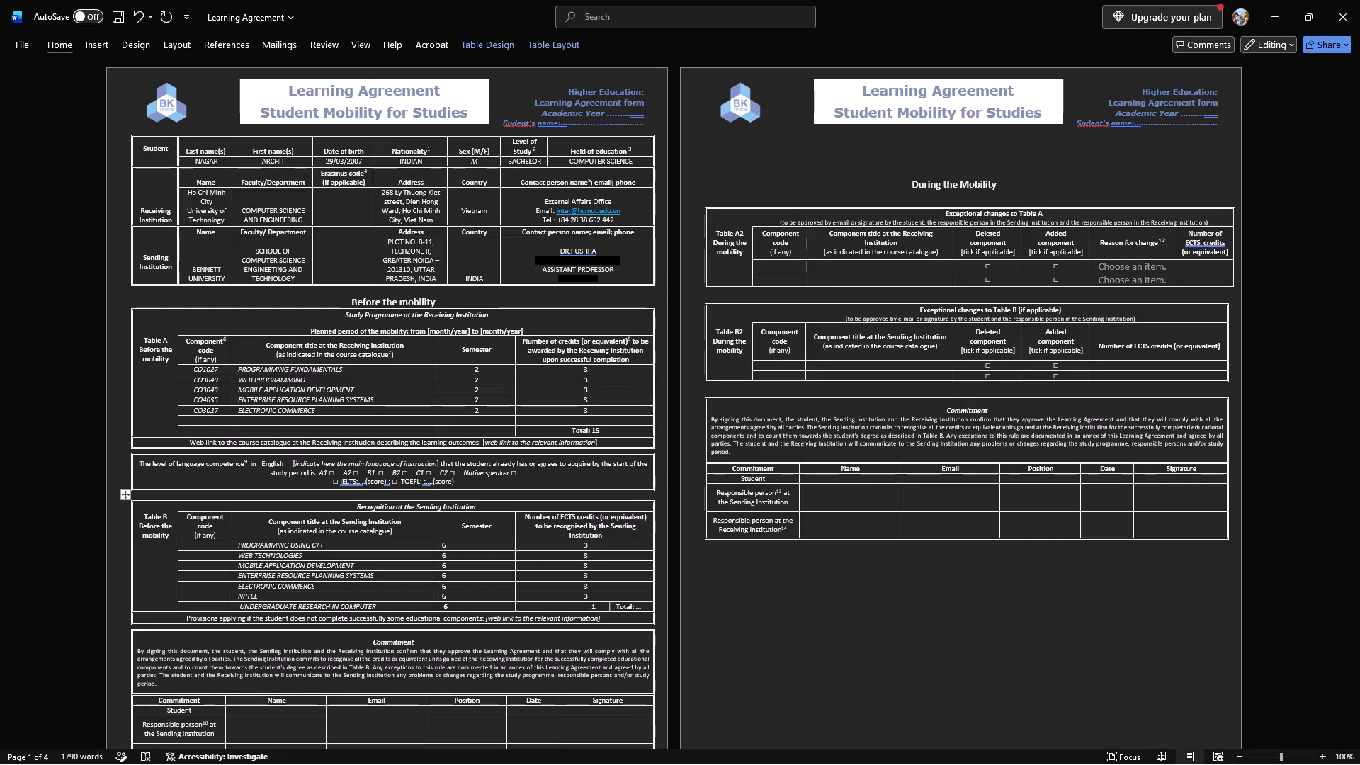
key(Left)
key(Left)
key(Left)
key(Left)
key(Left)
key(Left)
key(Left)
key(Left)
key(Left)
key(BackSpace)
key(BackSpace)
key(BackSpace)
key(BackSpace)
key(BackSpace)
key(BackSpace)
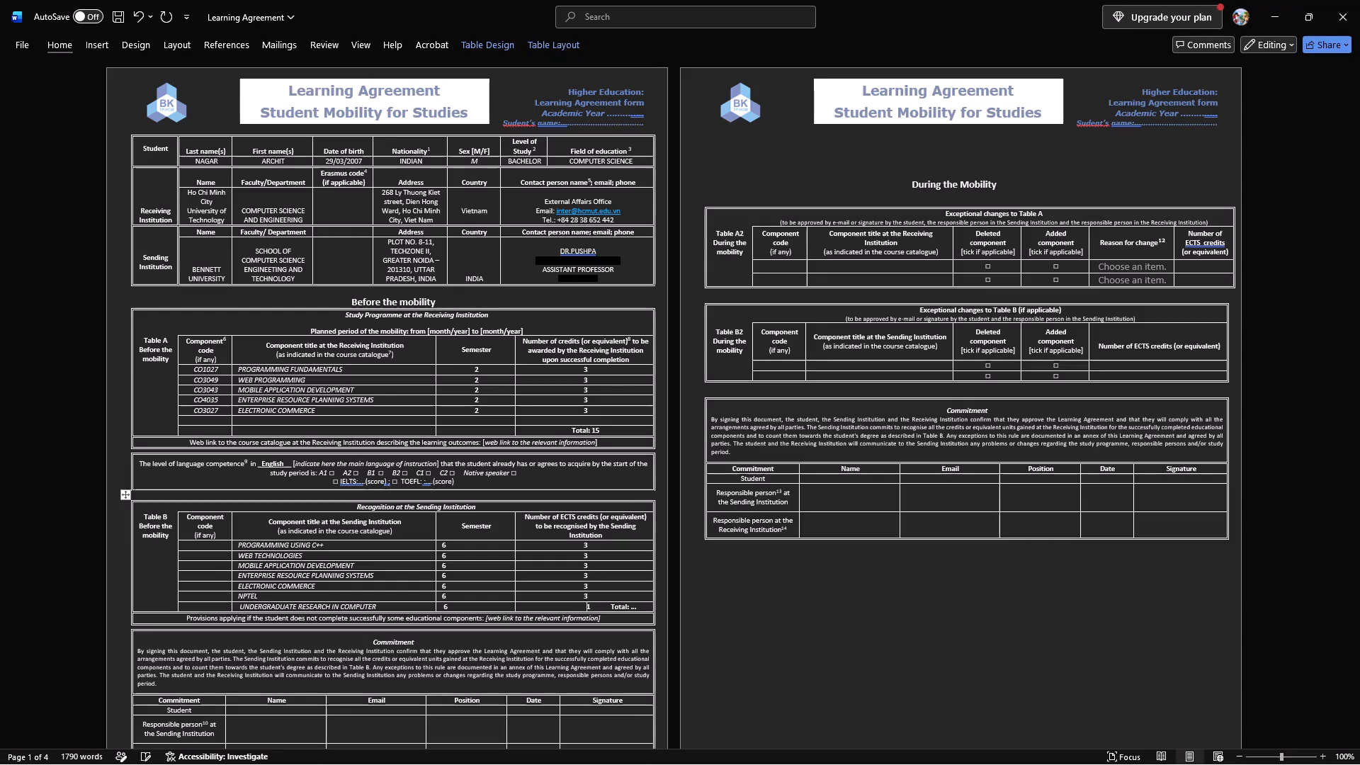
key(BackSpace)
key(BackSpace)
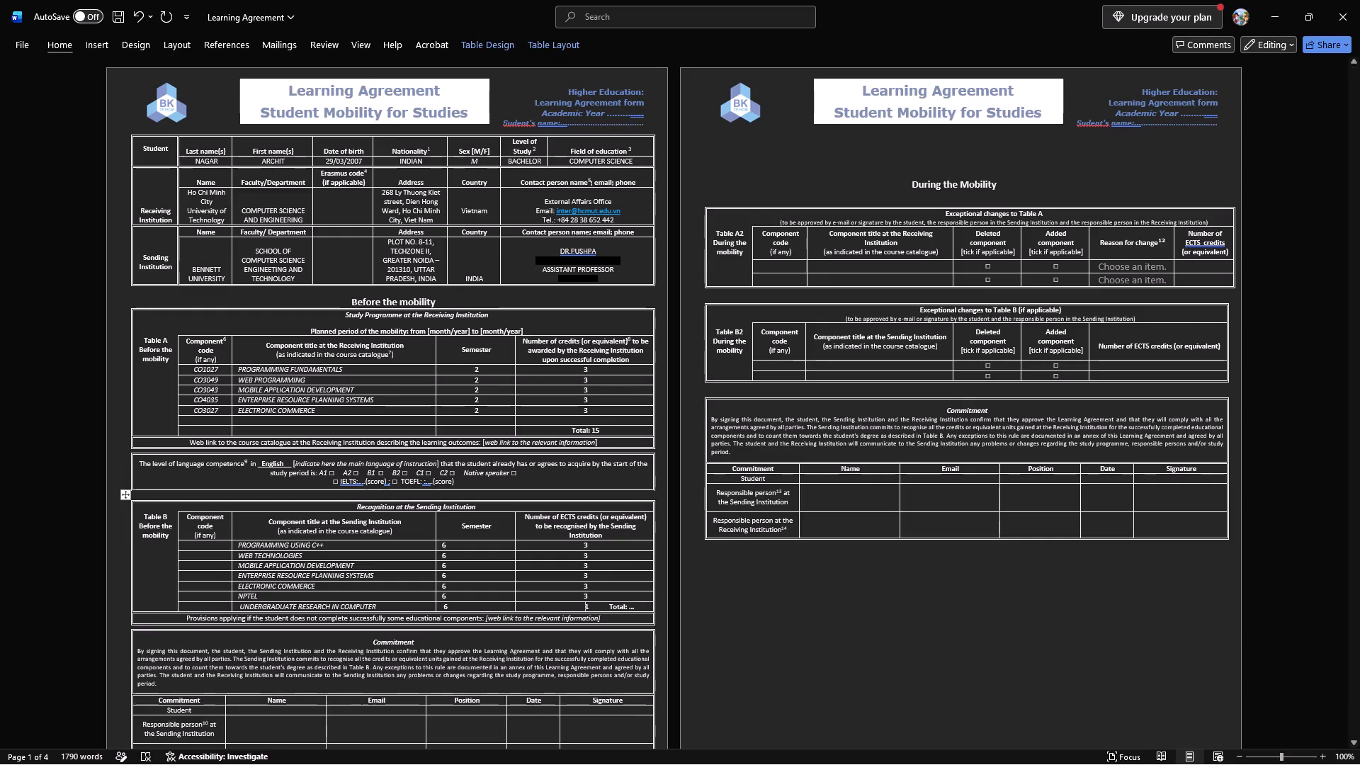
Replace the ellipsis after Total in the last row of Table B with 19.
click(634, 606)
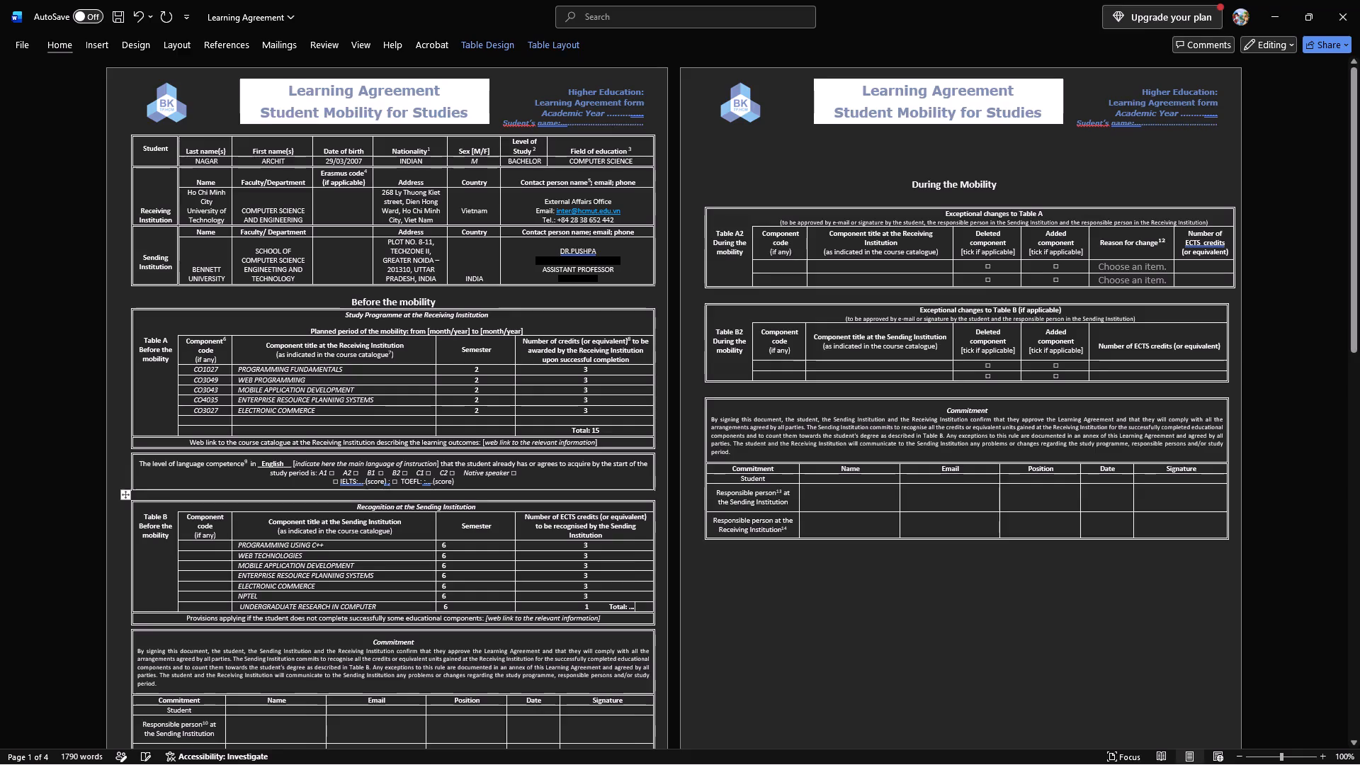
click(646, 608)
key(BackSpace)
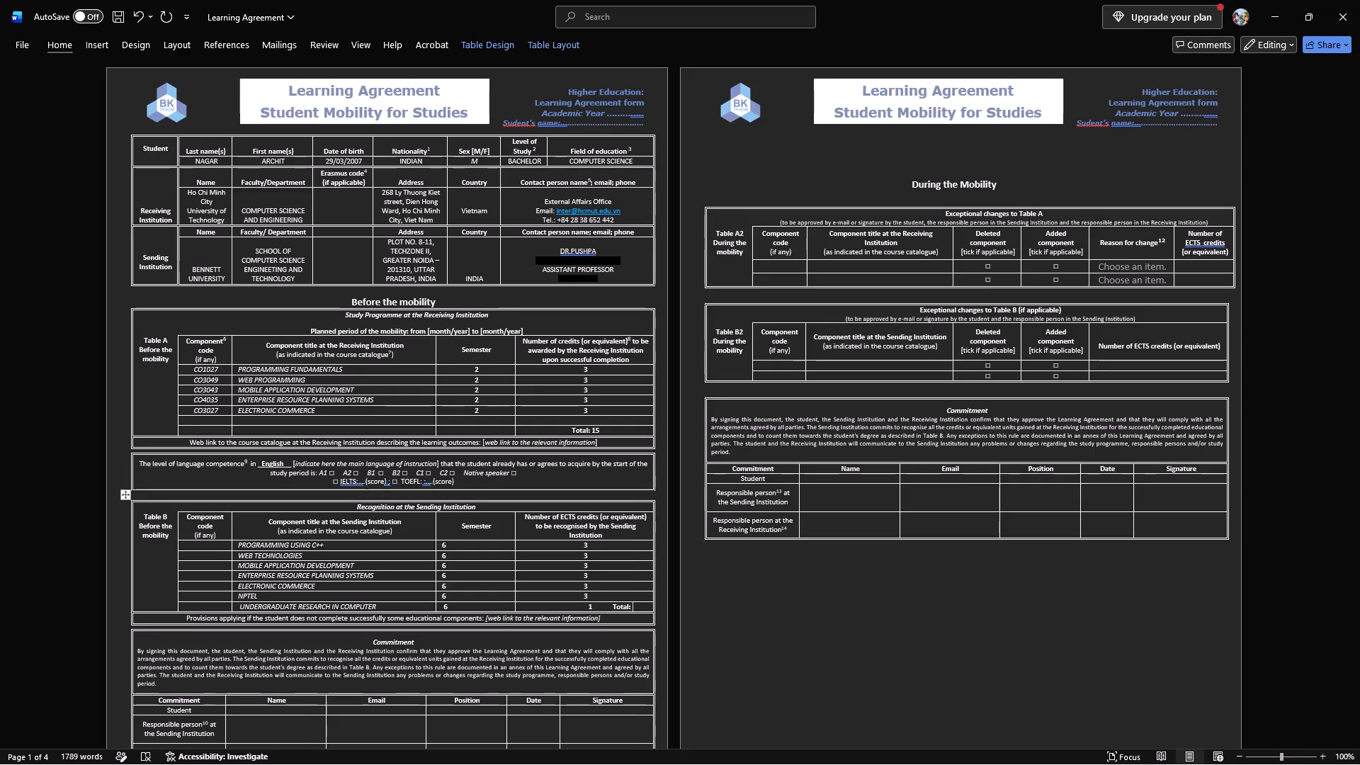
text(19)
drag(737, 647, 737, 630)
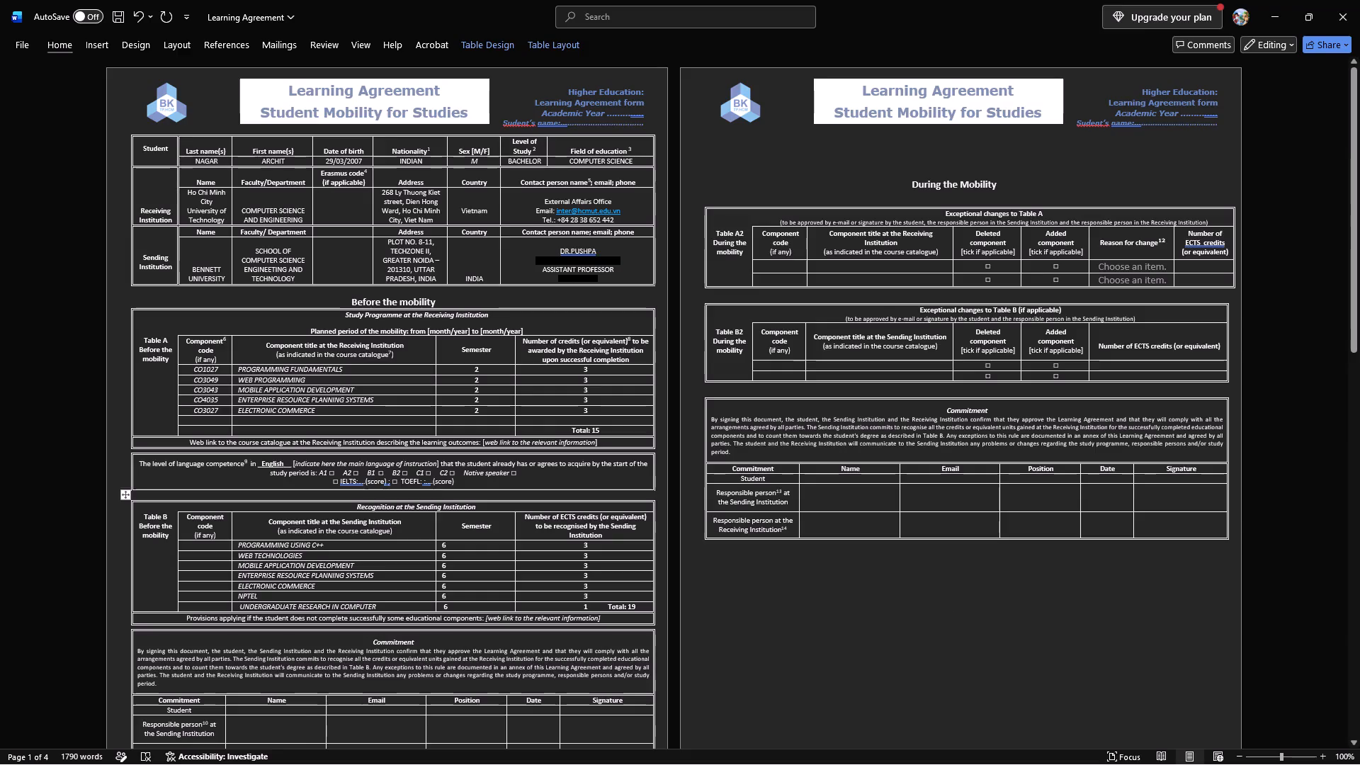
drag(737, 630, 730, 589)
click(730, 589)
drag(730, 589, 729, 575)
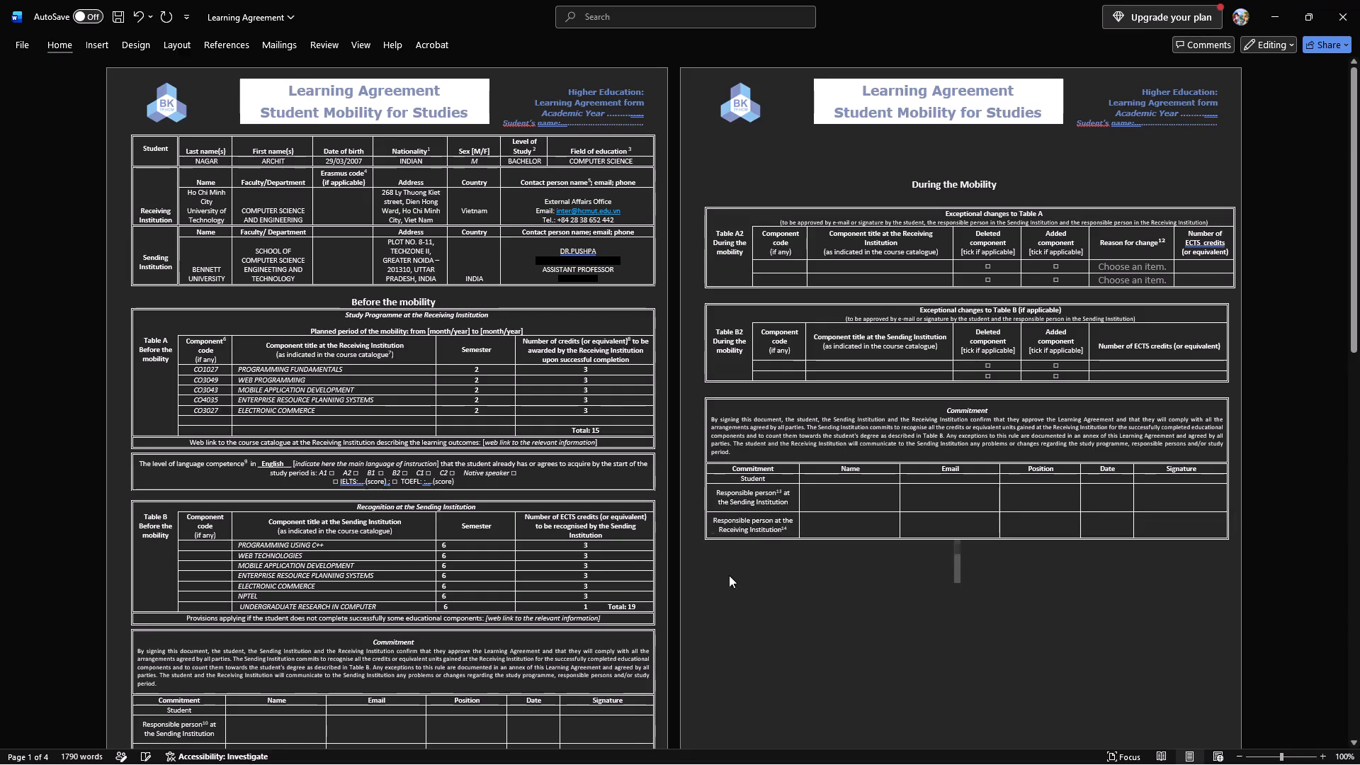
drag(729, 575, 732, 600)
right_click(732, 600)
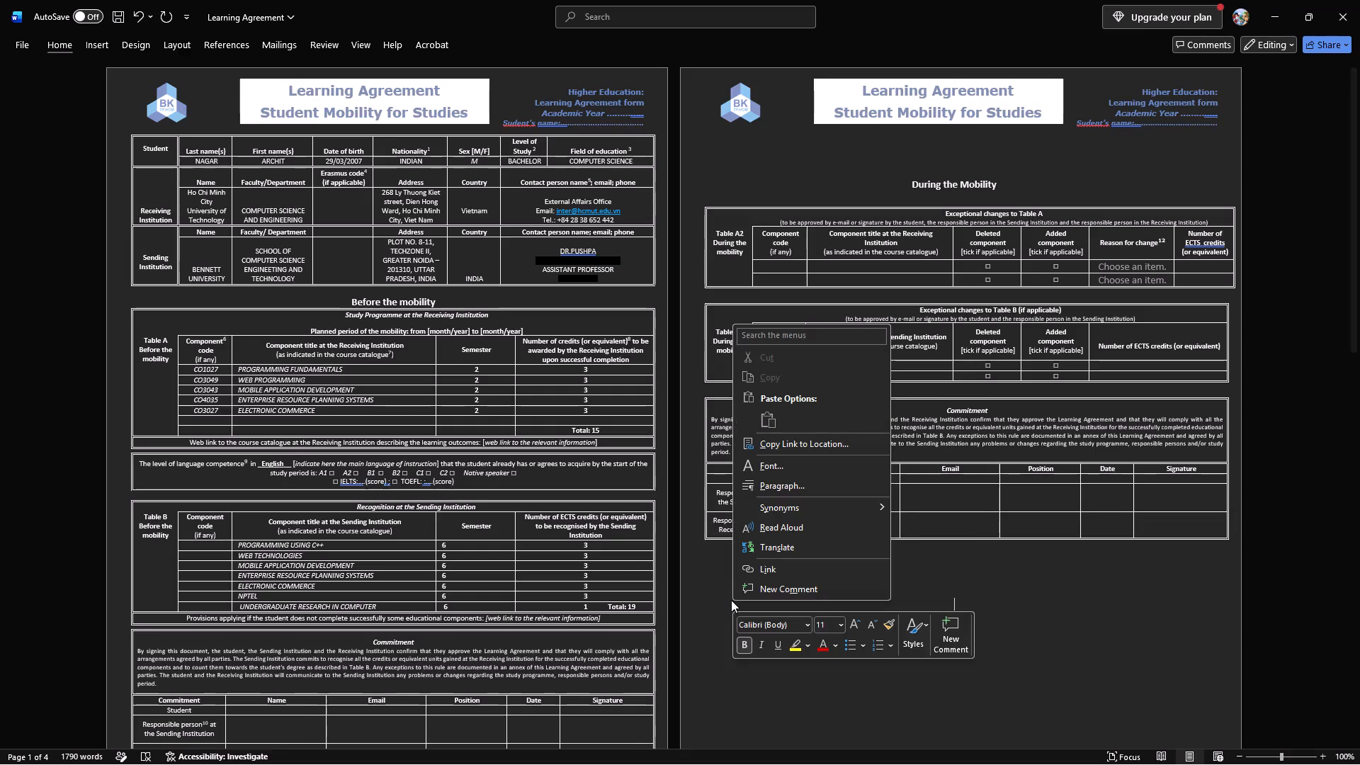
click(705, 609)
Place the cursor in the Name cell for the responsible person at the Sending Institution in the first-page Commitment table.
scroll(705, 609, down, 4)
scroll(705, 609, up, 1)
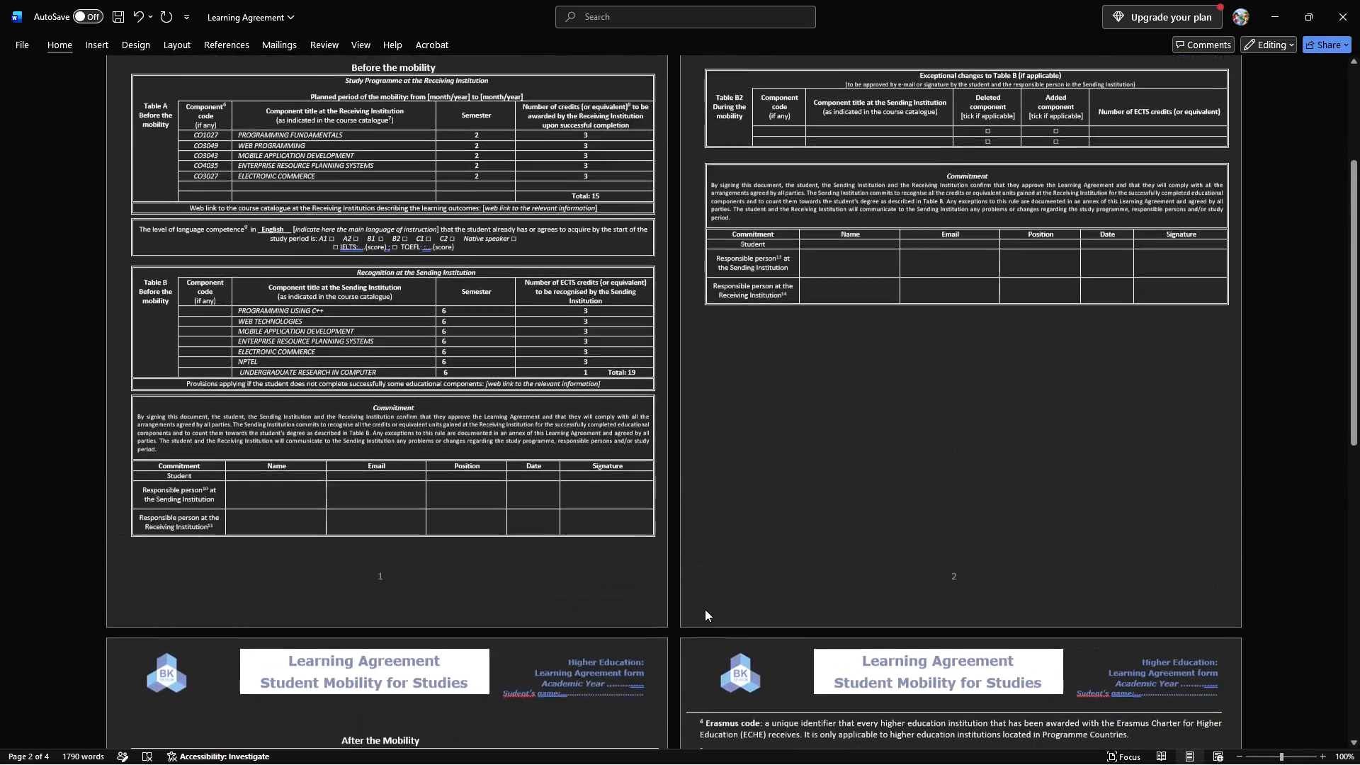
scroll(705, 609, up, 1)
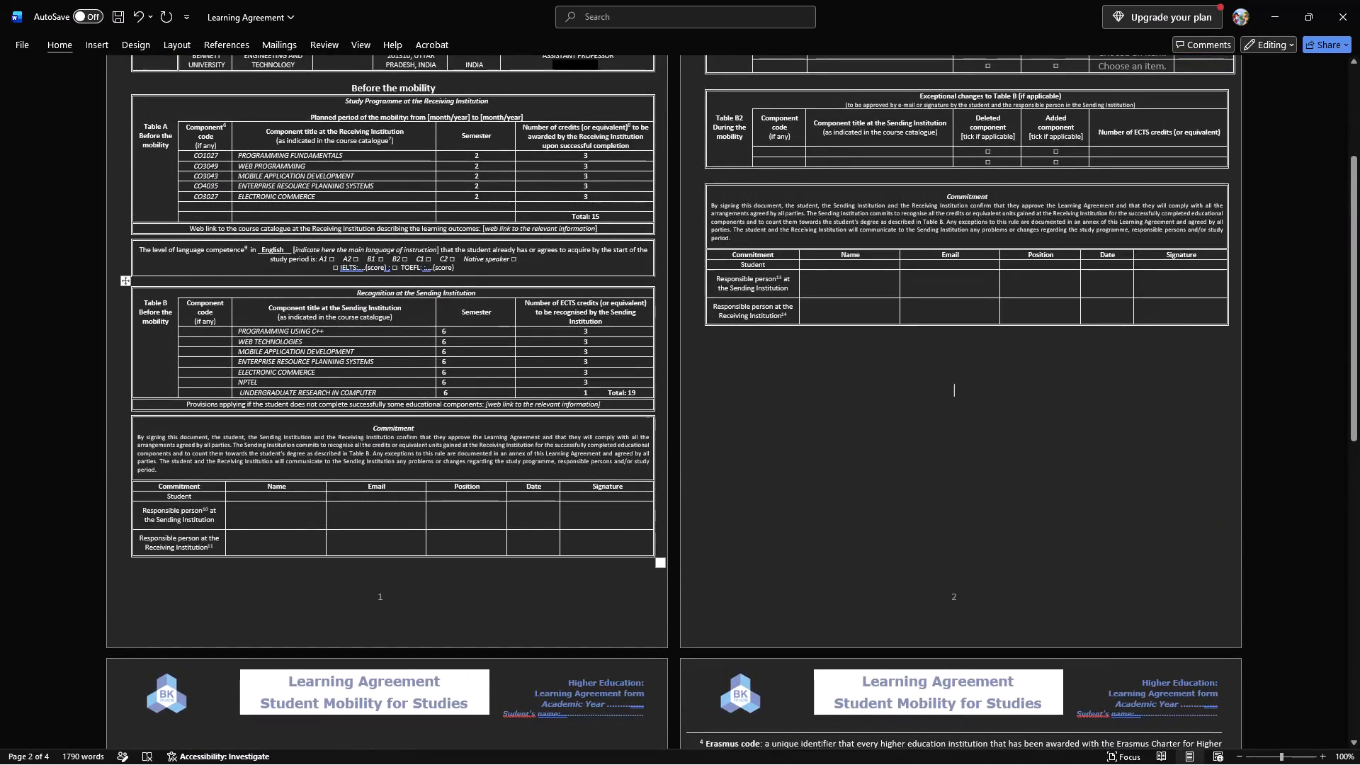
click(283, 505)
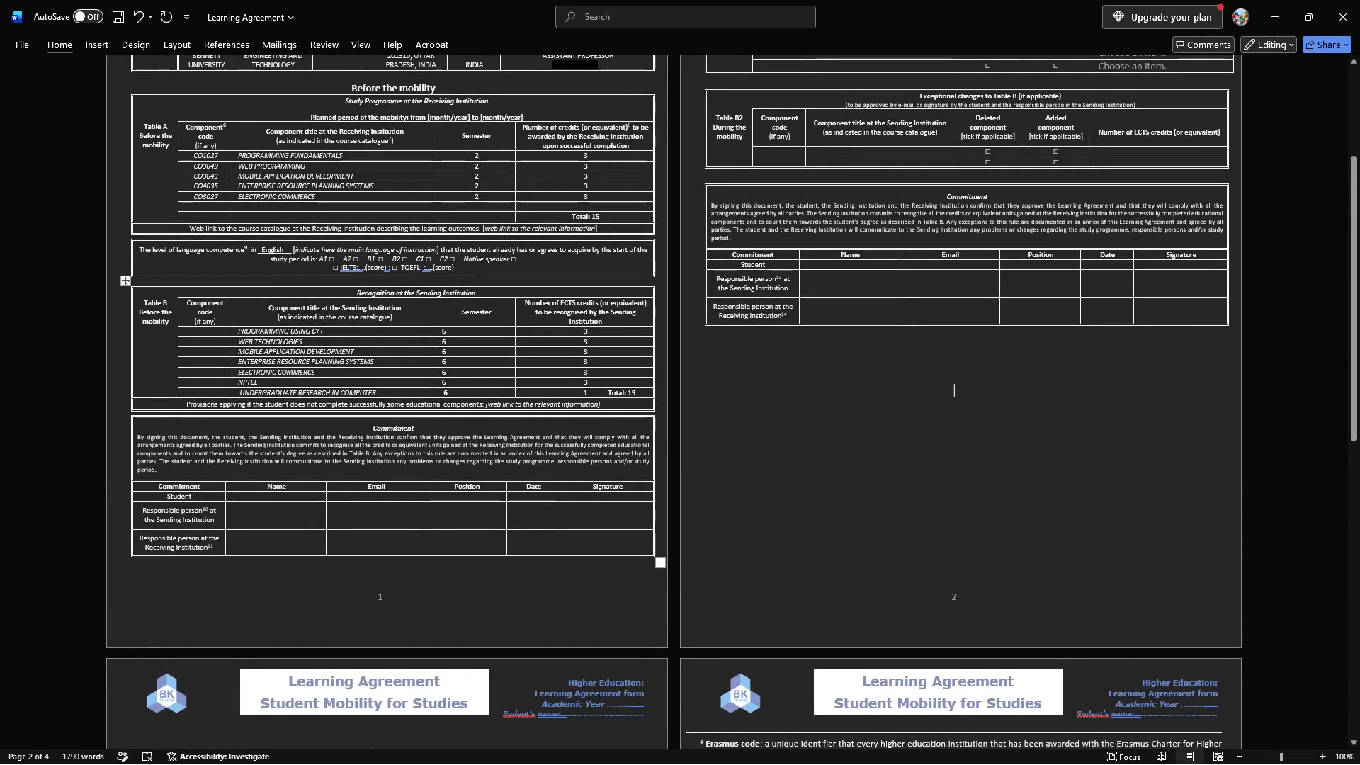
click(282, 509)
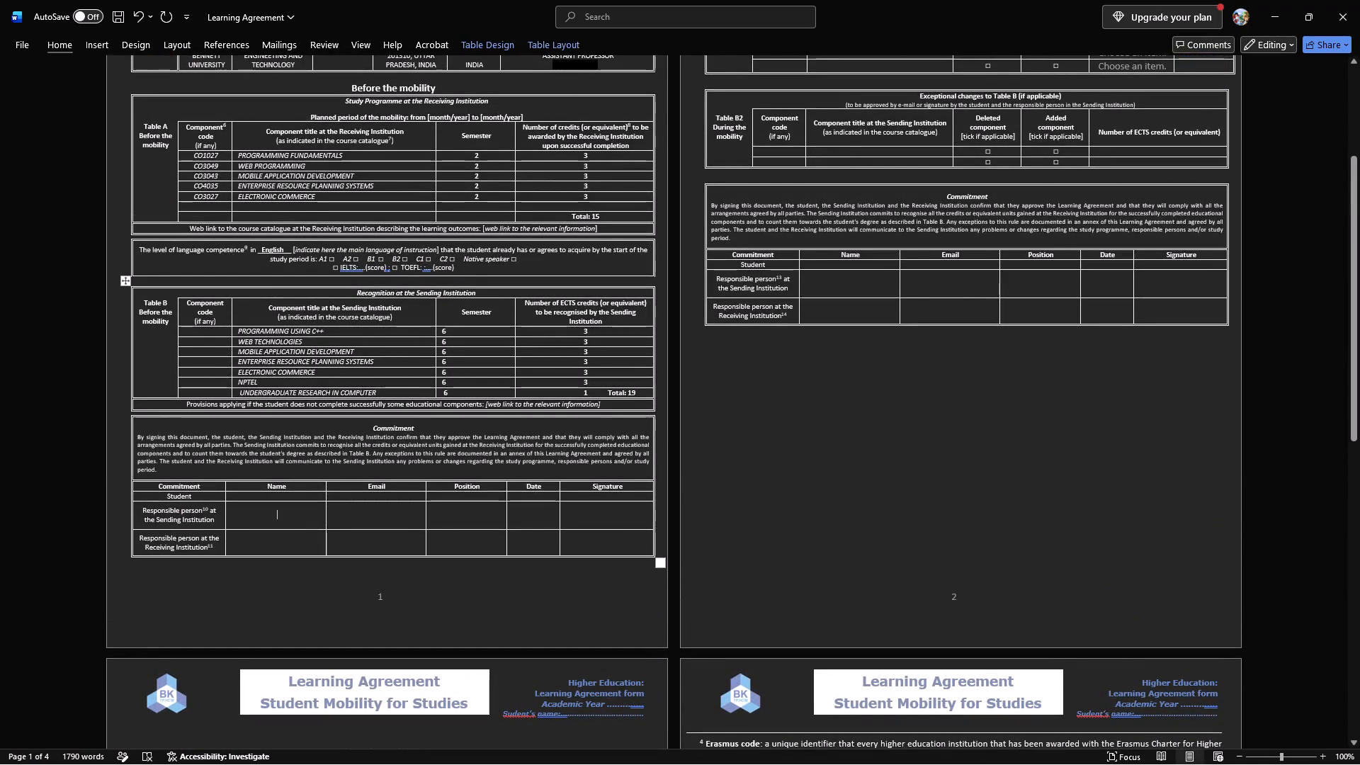
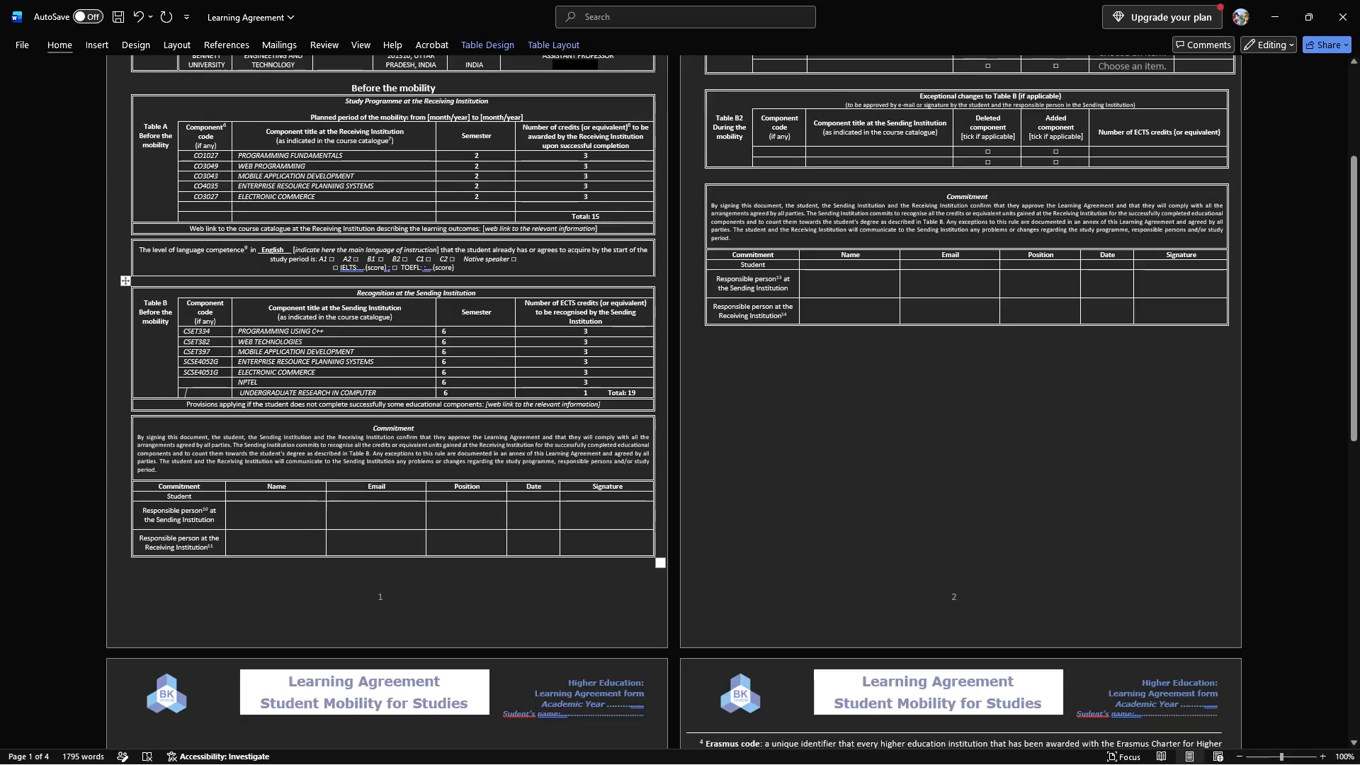
Enter the component code CSET306 for Undergraduate Research in Computer in Table B's last row.
text(CSET)
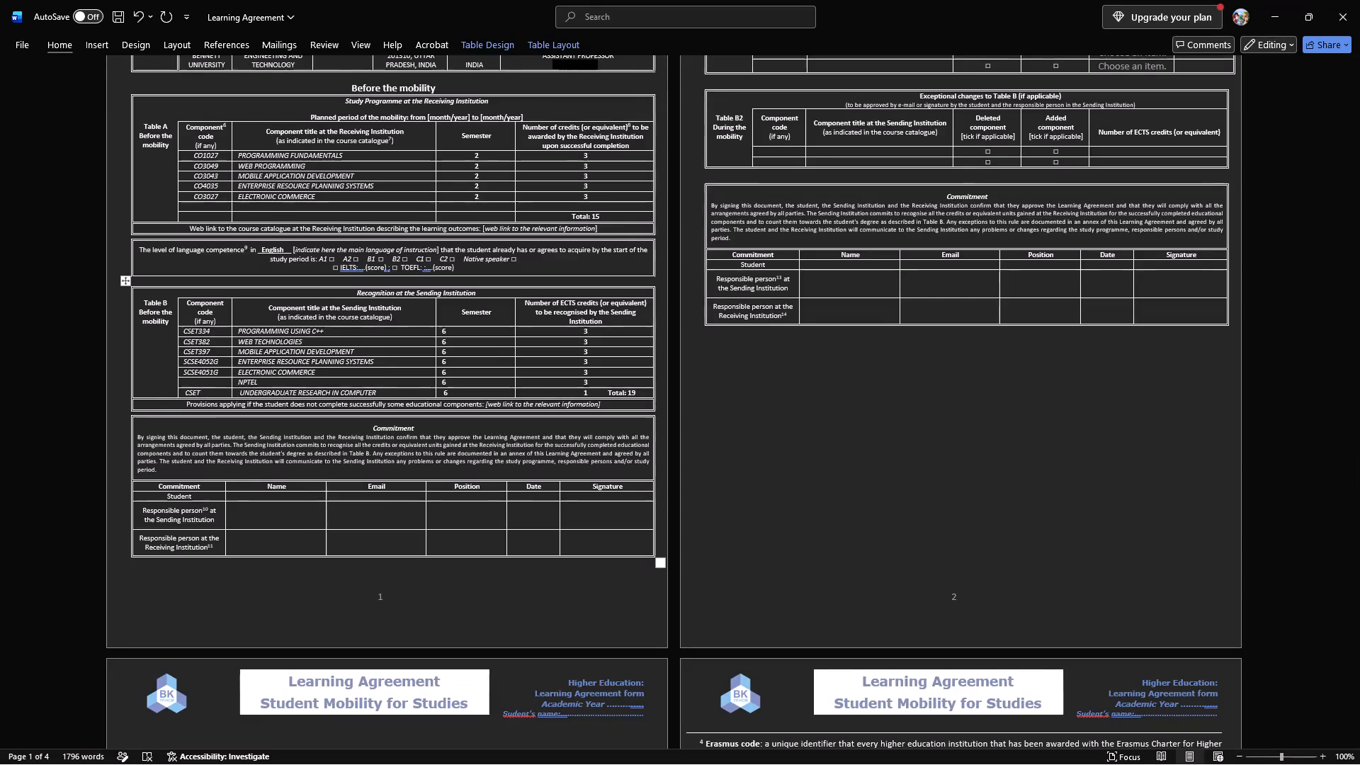
text(306)
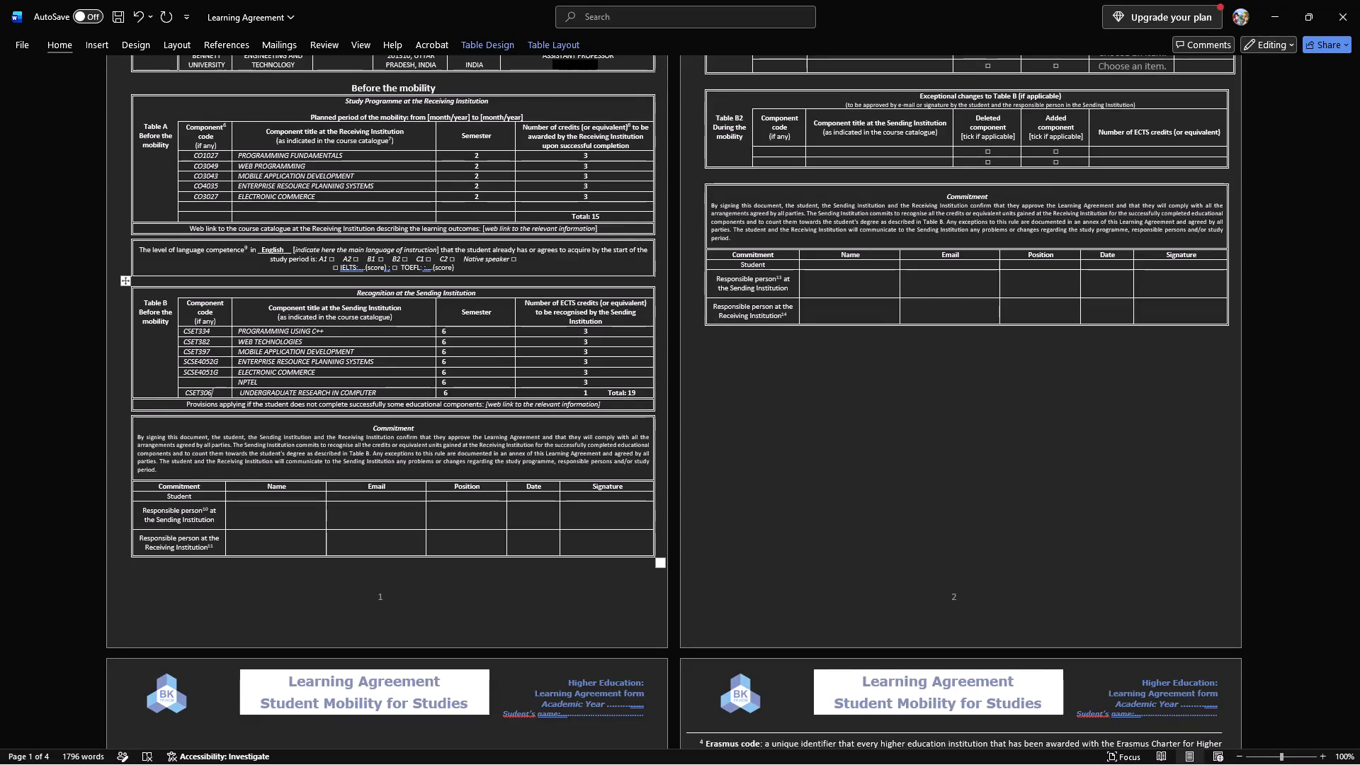
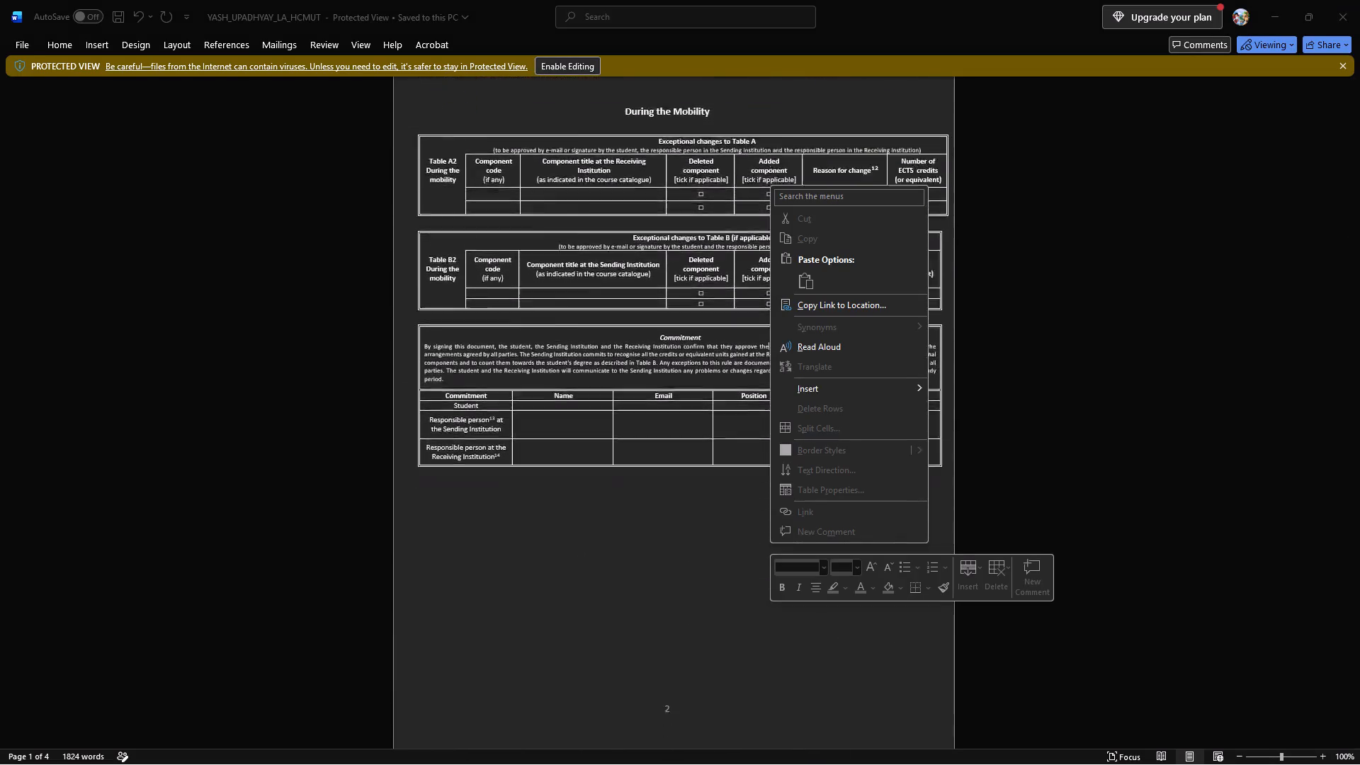
Review the Learning Agreement's mobility tables, Commitment sections and footnotes on the later pages, and check the completed first page.
scroll(769, 543, down, 4)
click(586, 337)
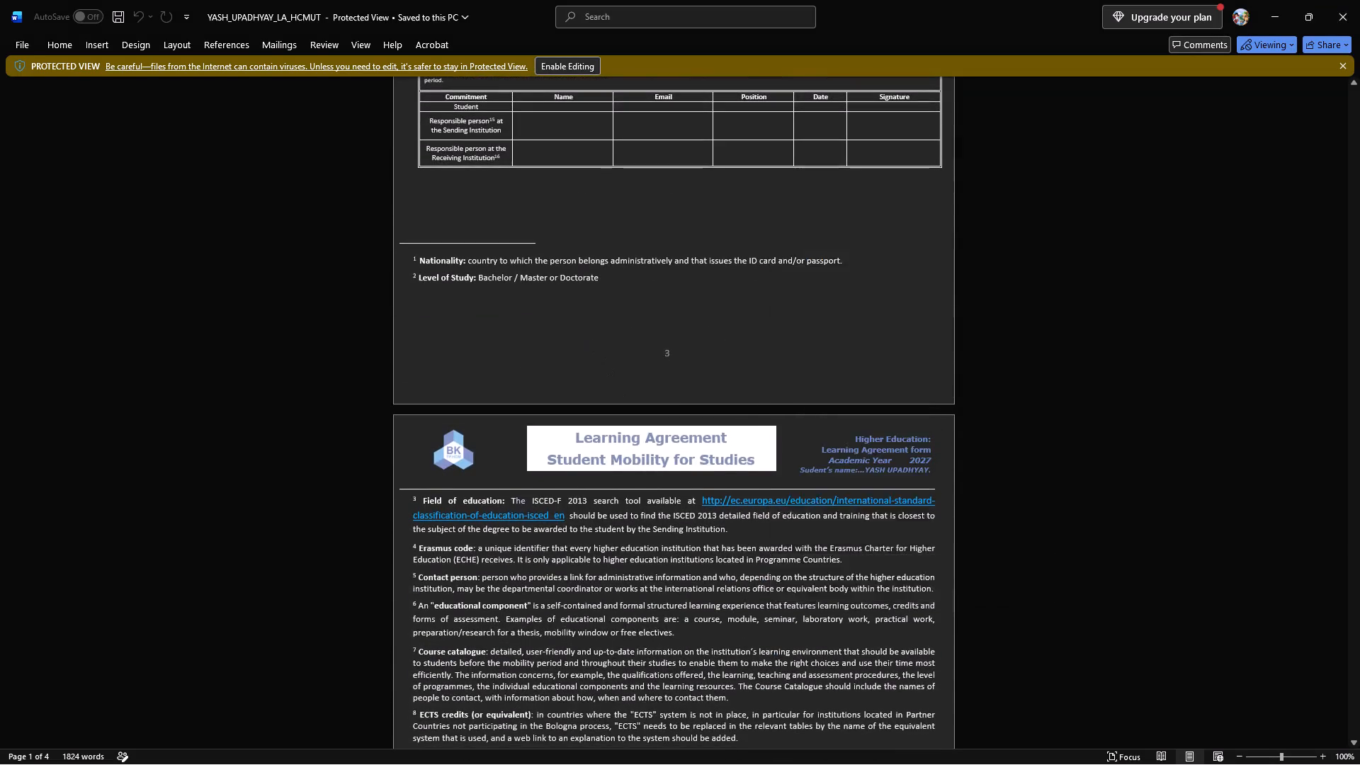
click(586, 337)
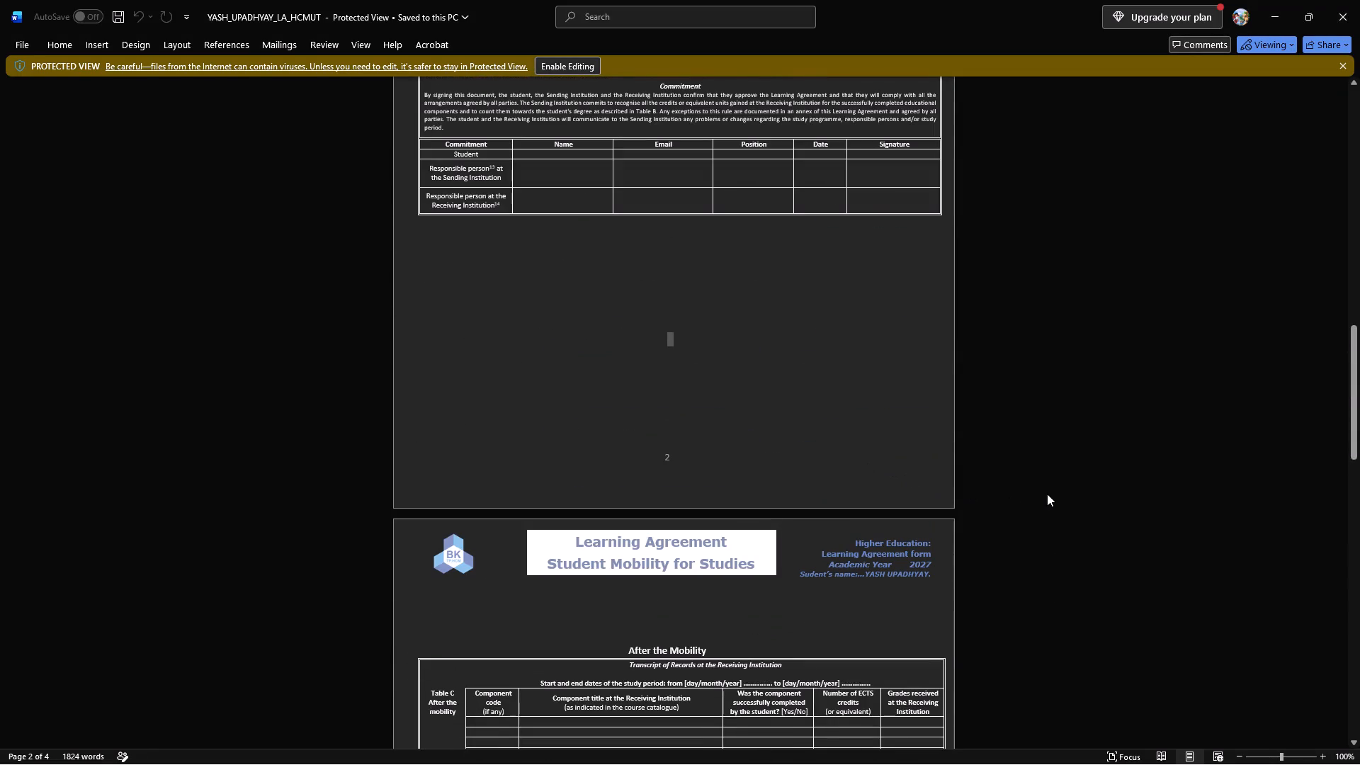
click(1047, 494)
scroll(1087, 727, down, 5)
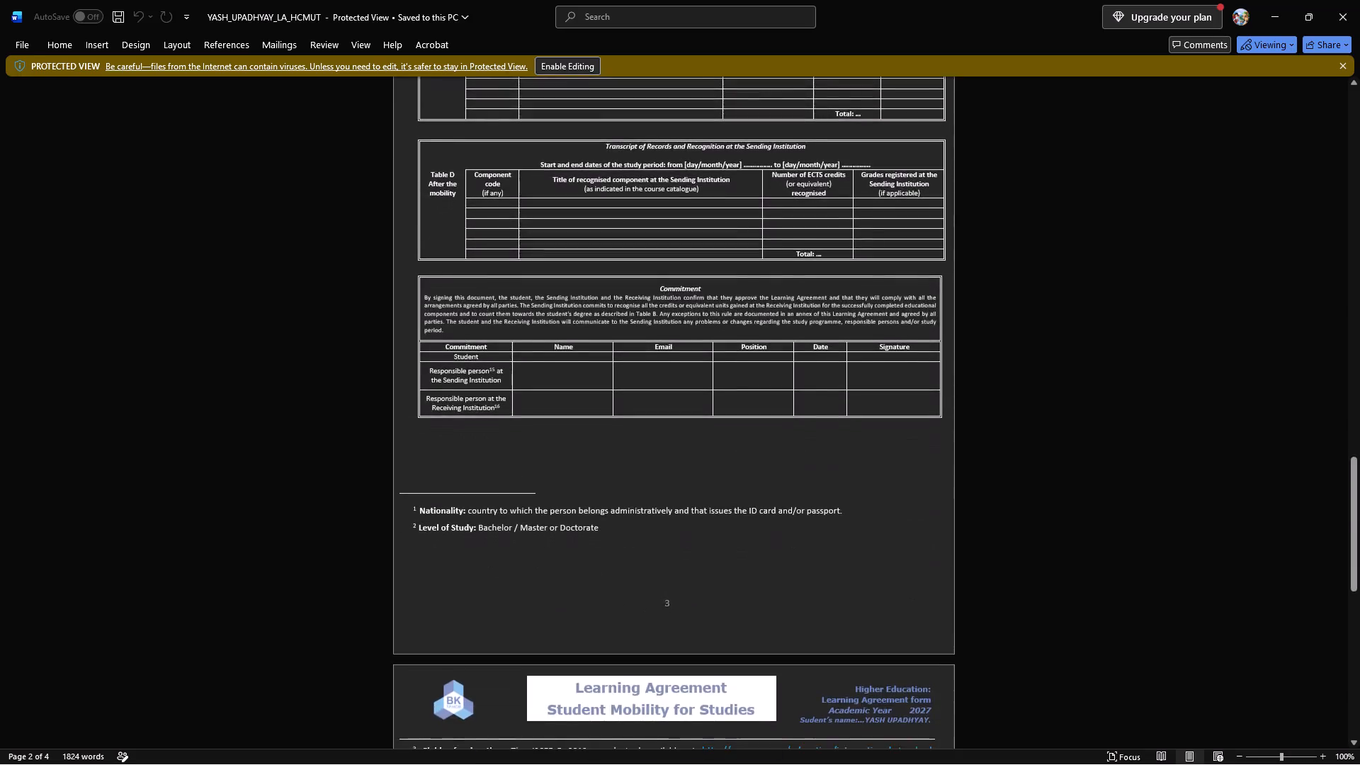
scroll(1087, 727, down, 4)
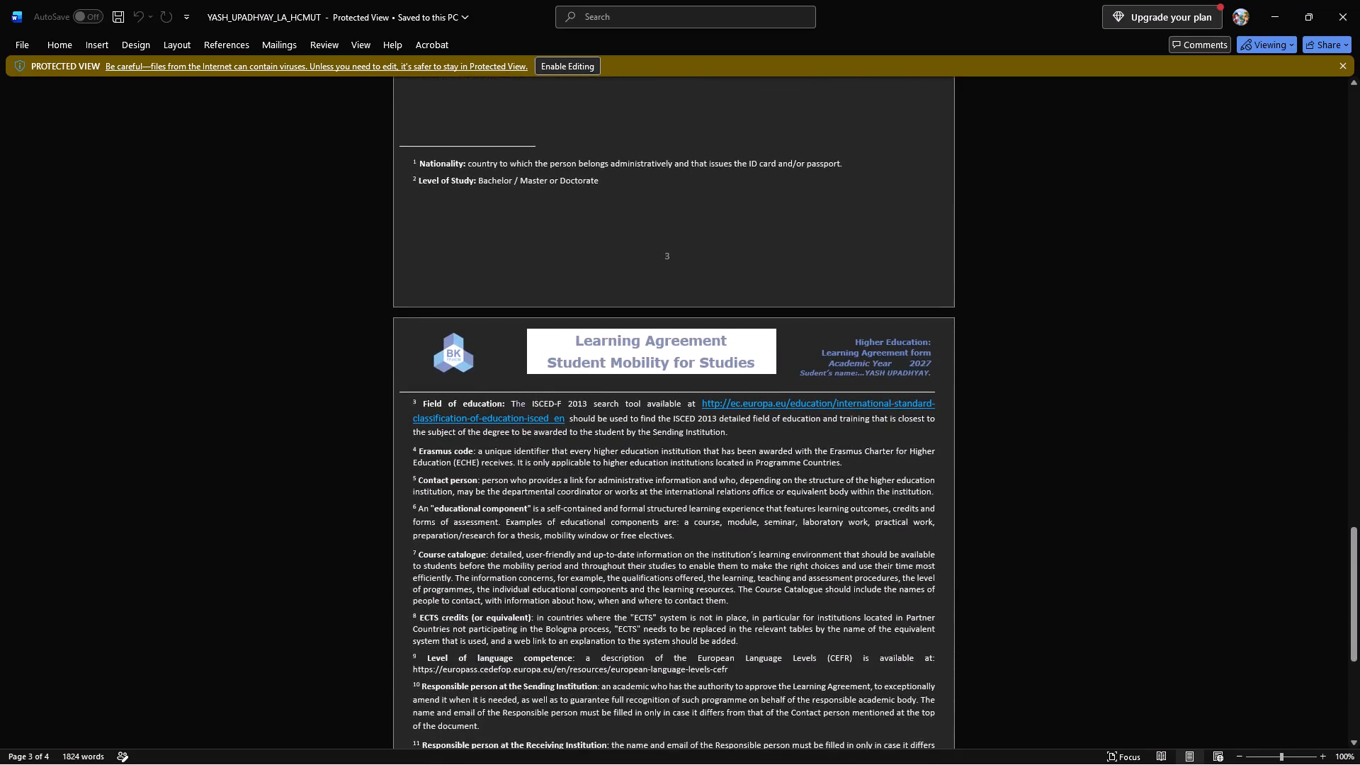
scroll(981, 387, up, 16)
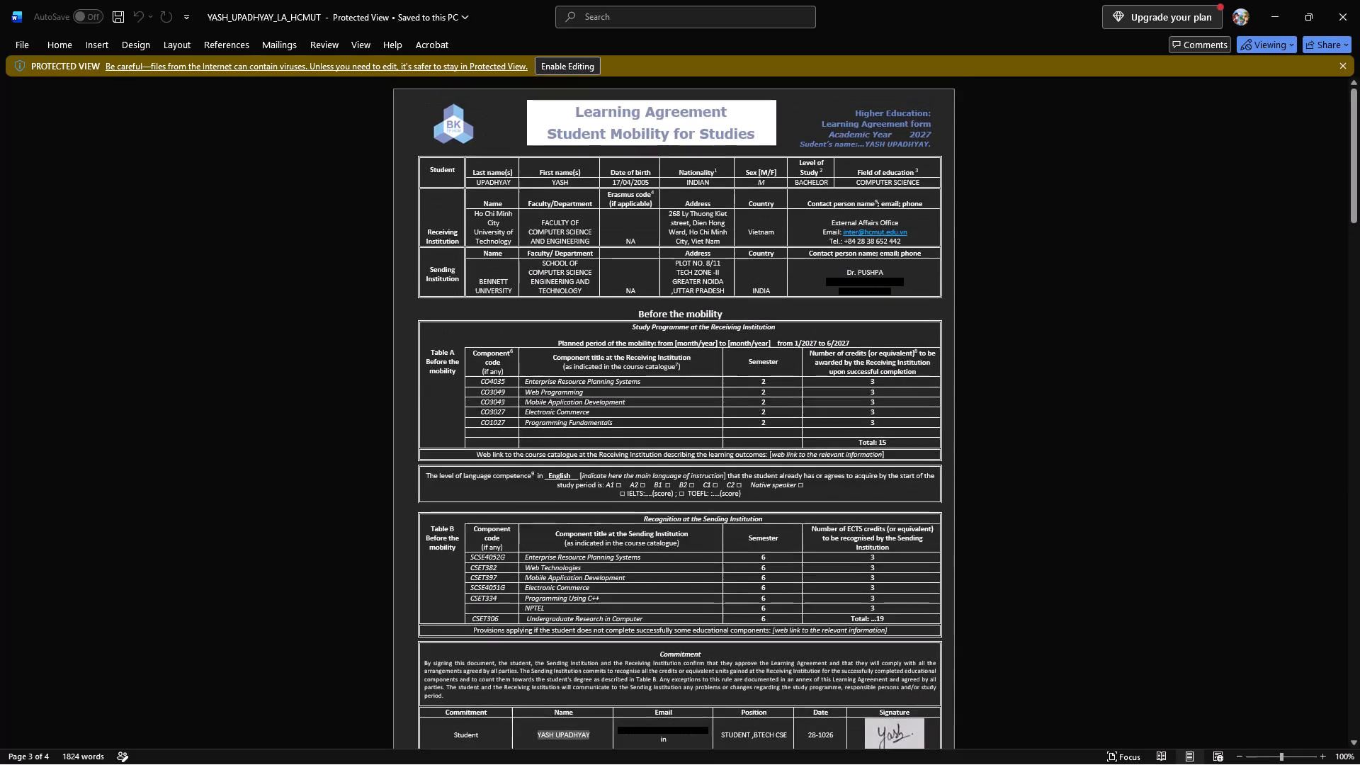
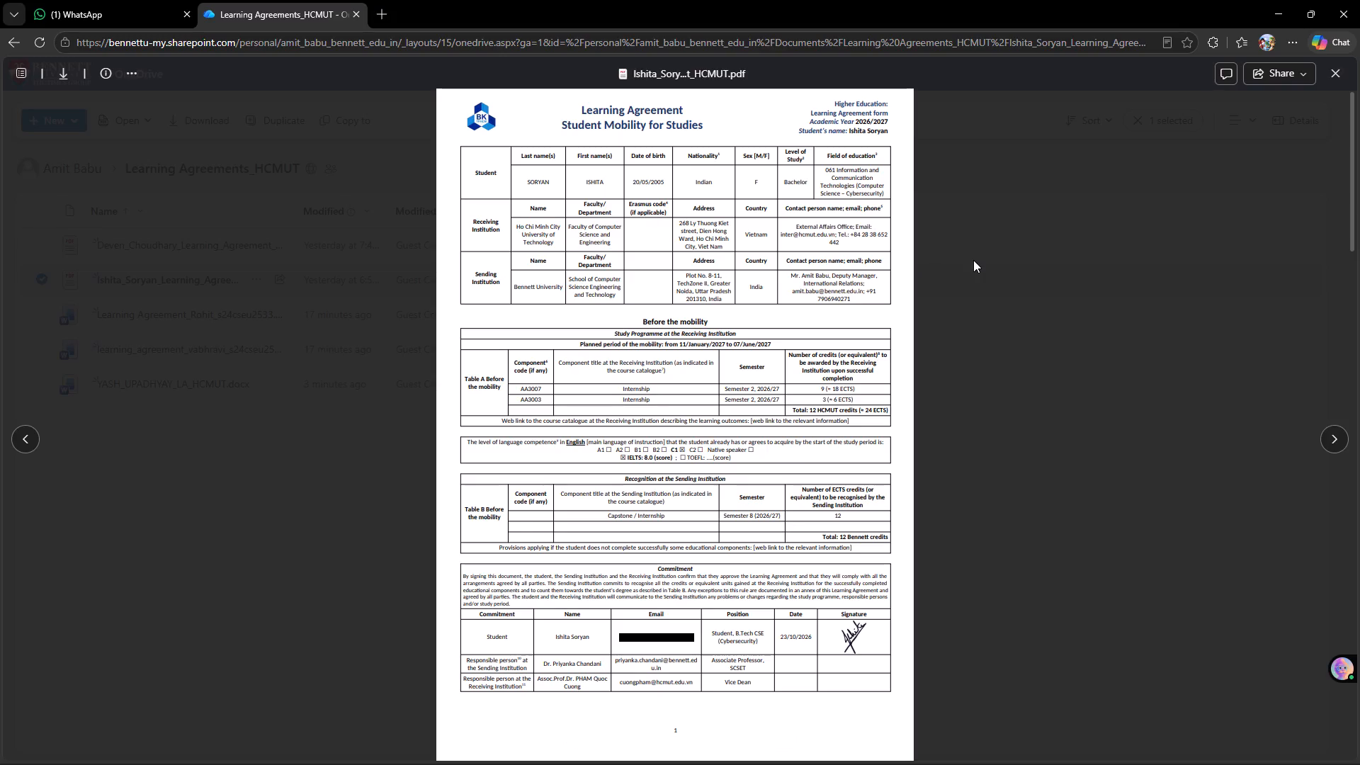
Close the PDF agreement and open the learning_agreement_vabhravi Word document from the Learning Agreements_HCMUT folder.
click(1329, 73)
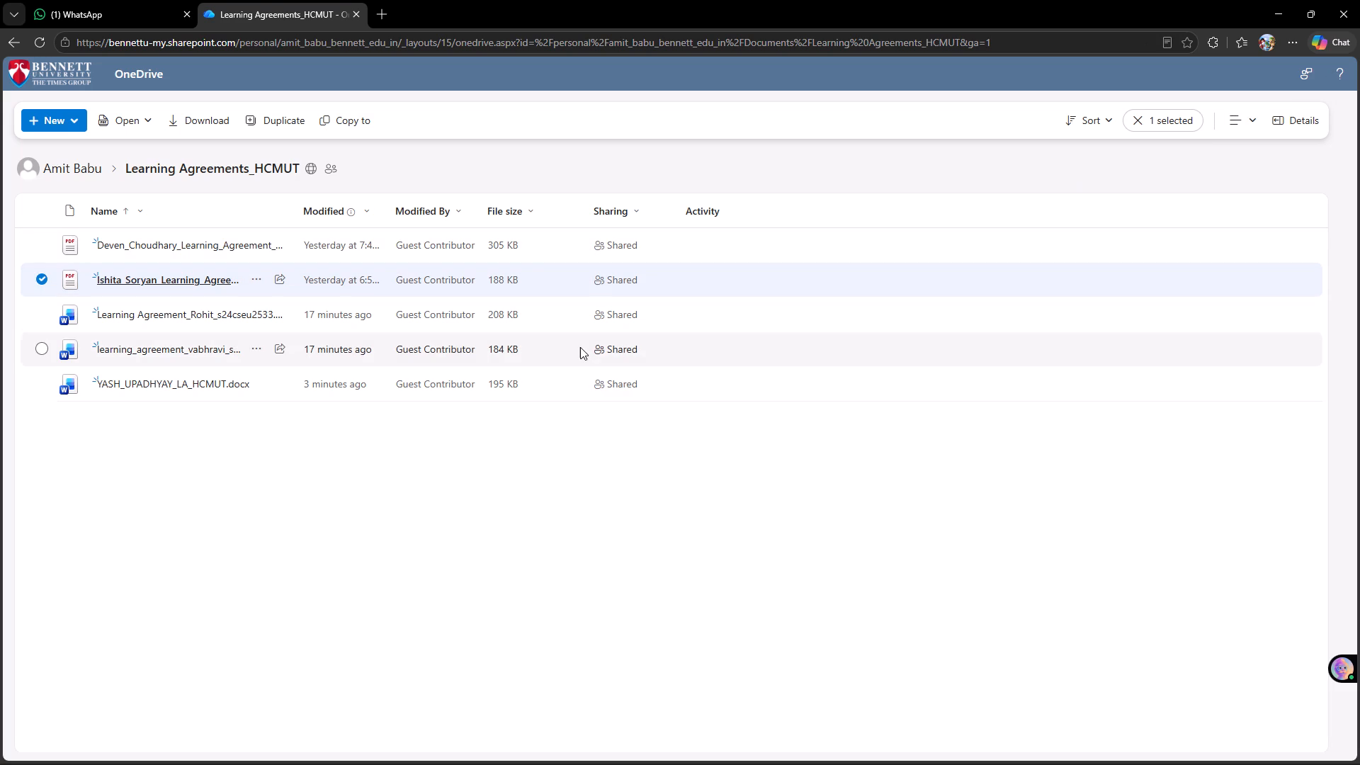
click(176, 351)
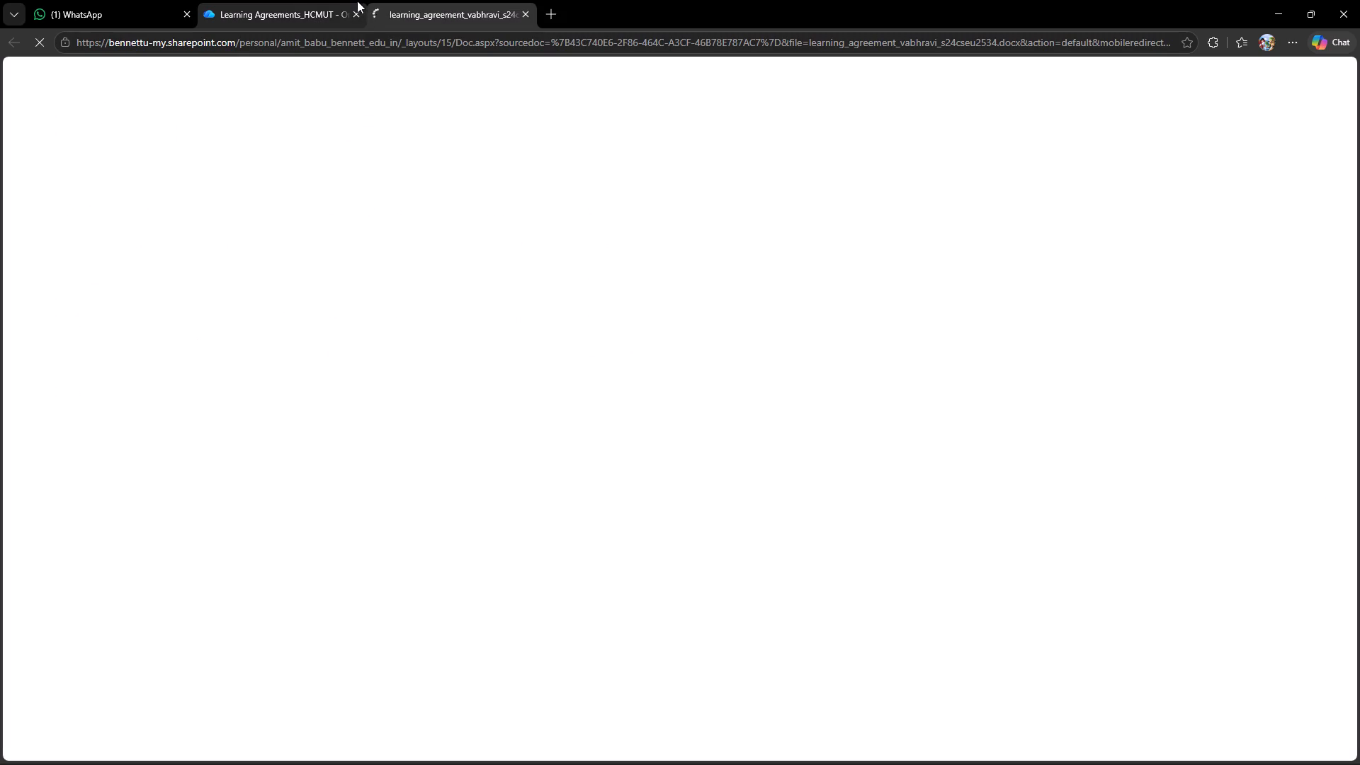
Return to the shared folder, check the first page of Ishita's completed PDF agreement again, and close it.
click(310, 0)
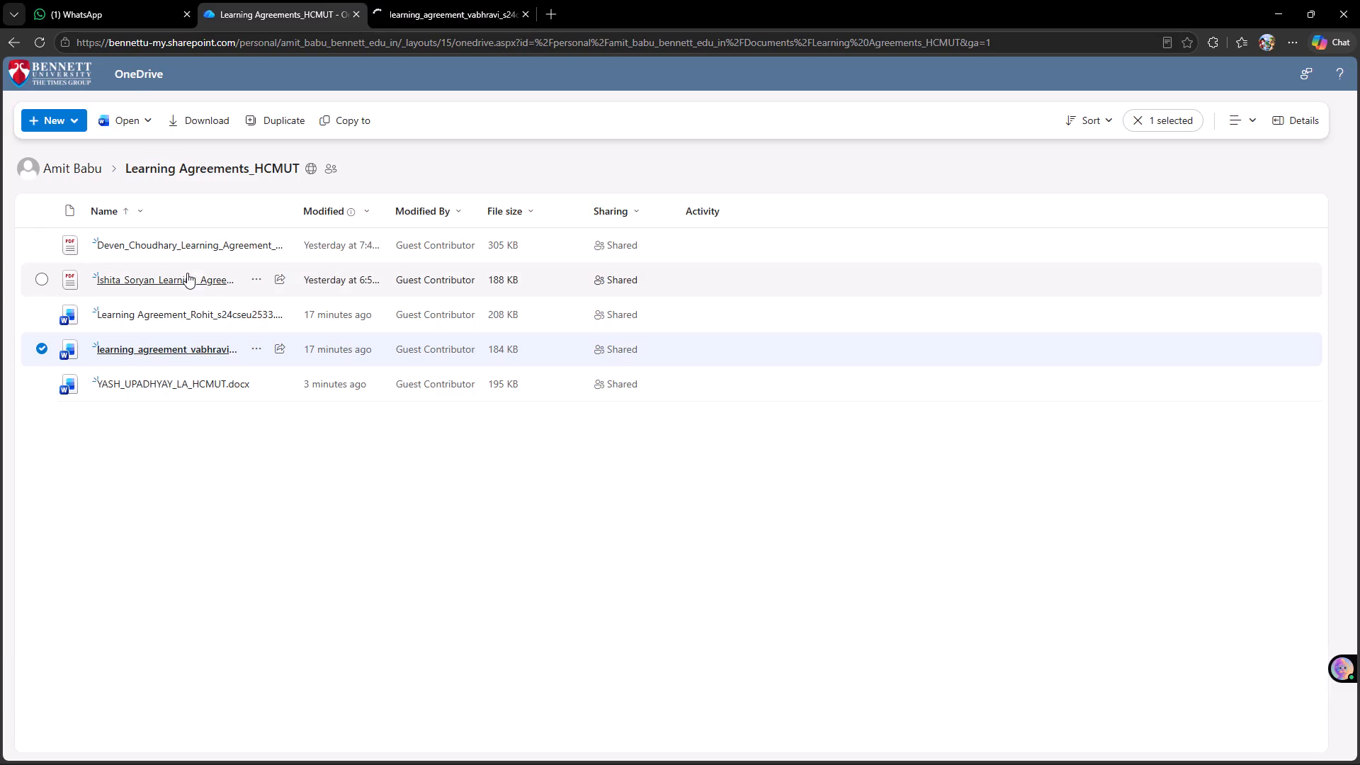
click(187, 273)
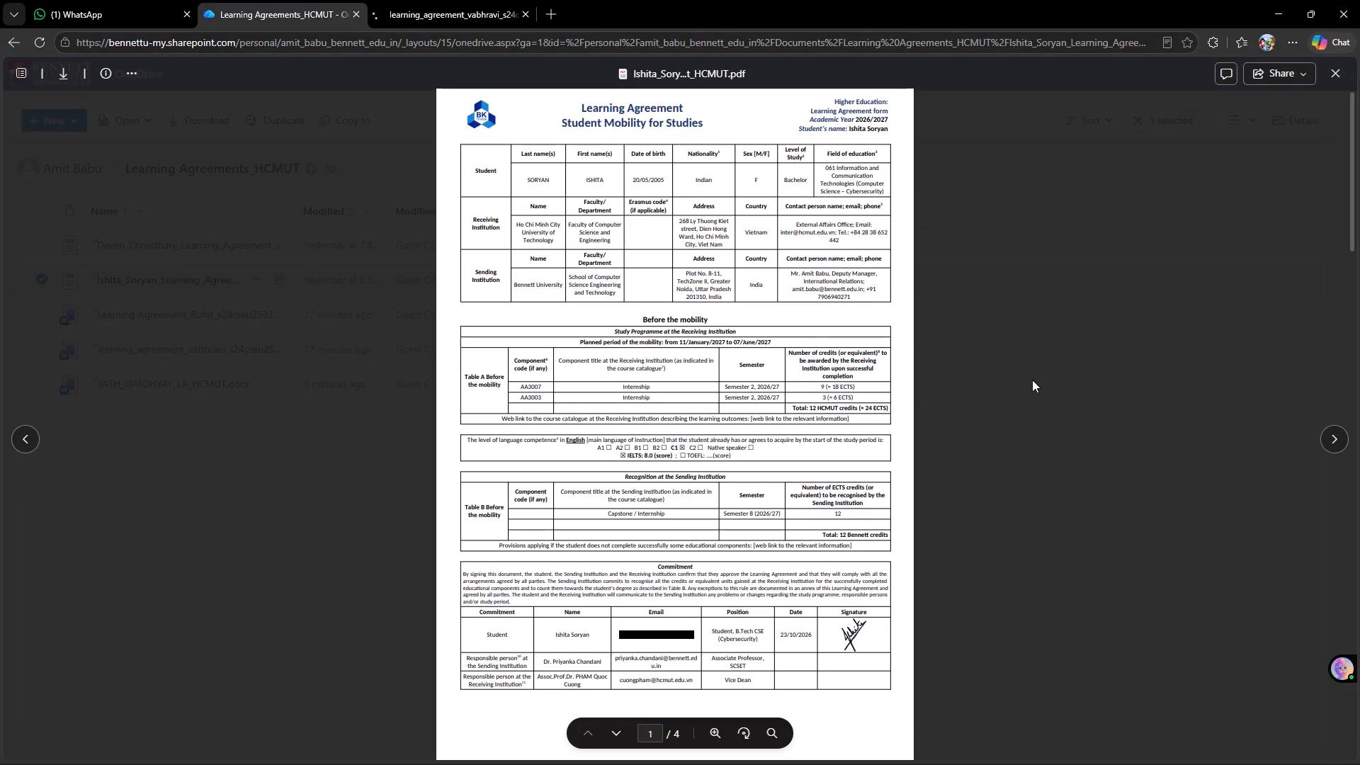
click(1327, 79)
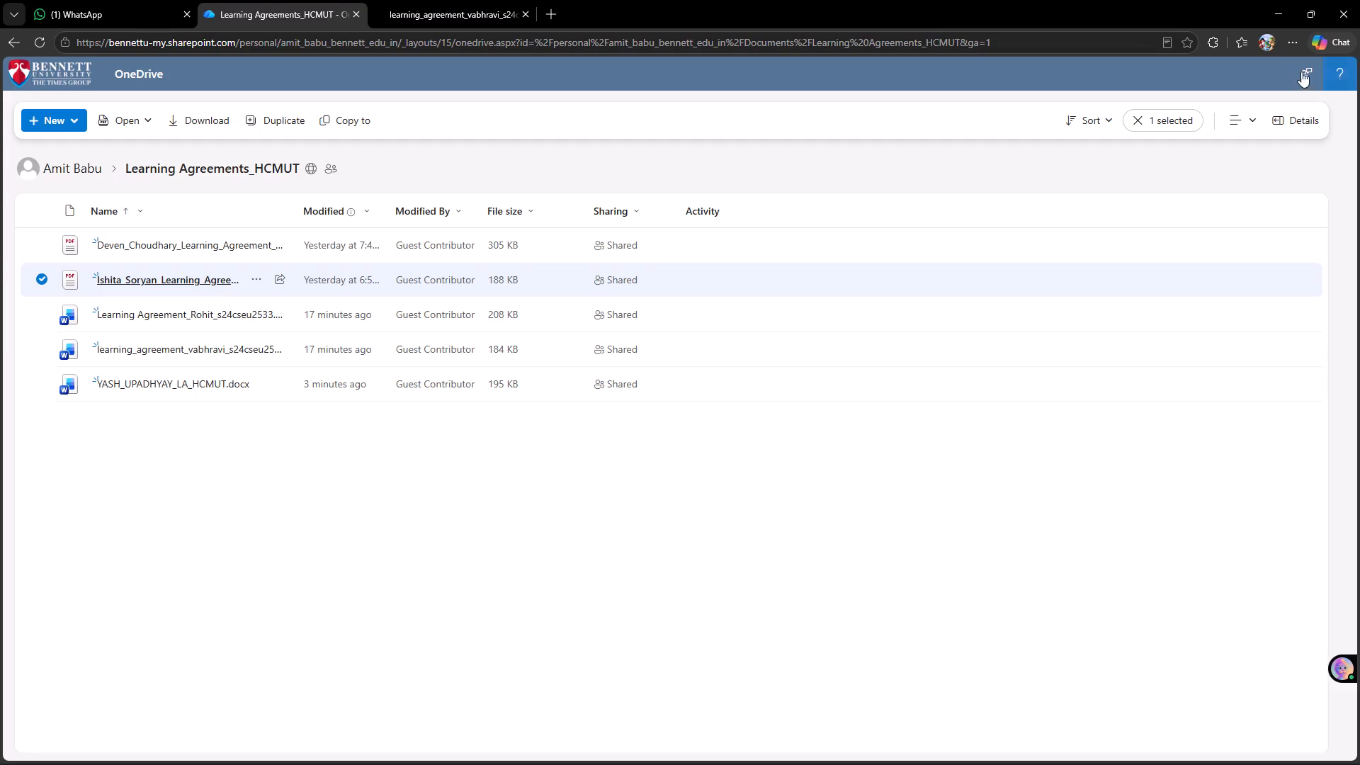
Examine the first page of the learning_agreement_vabhravi document: the student details, Table A, language competence and Table B.
click(436, 0)
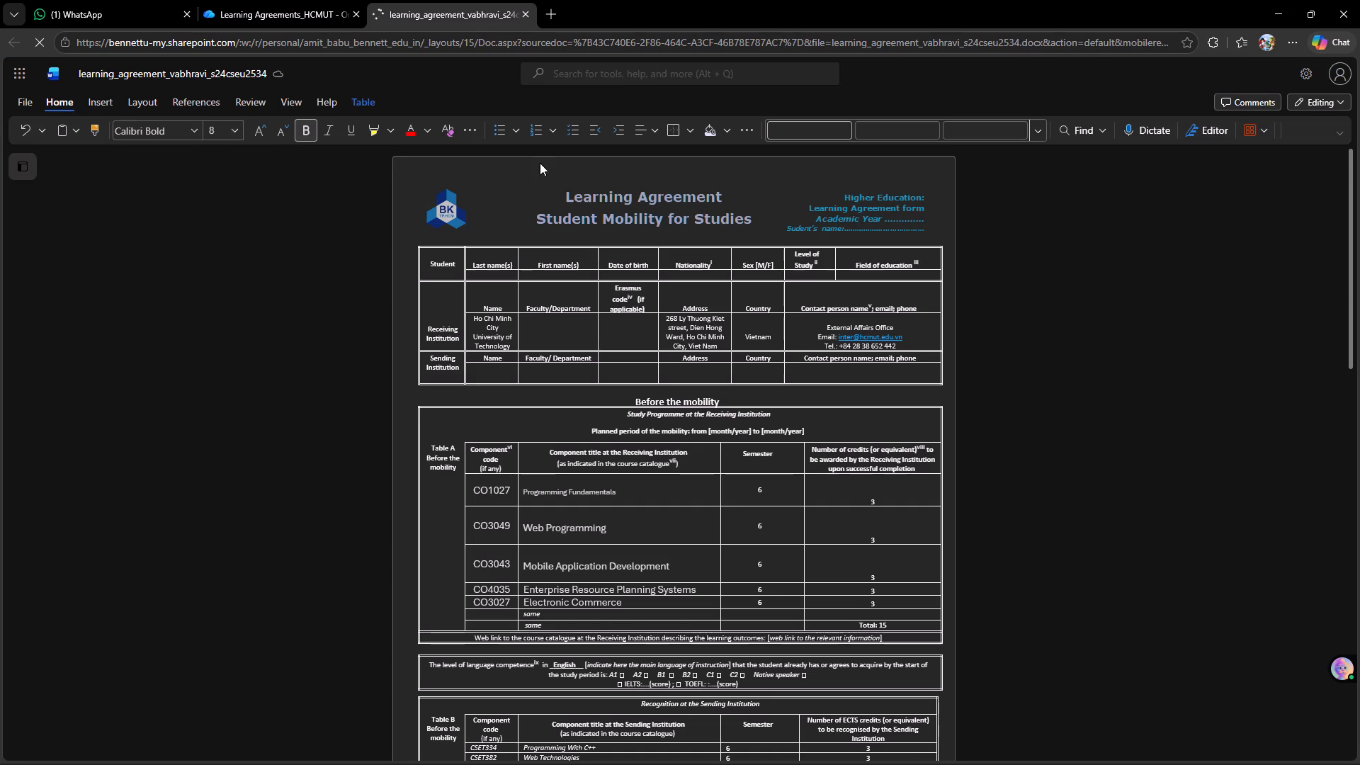
scroll(1055, 344, down, 1)
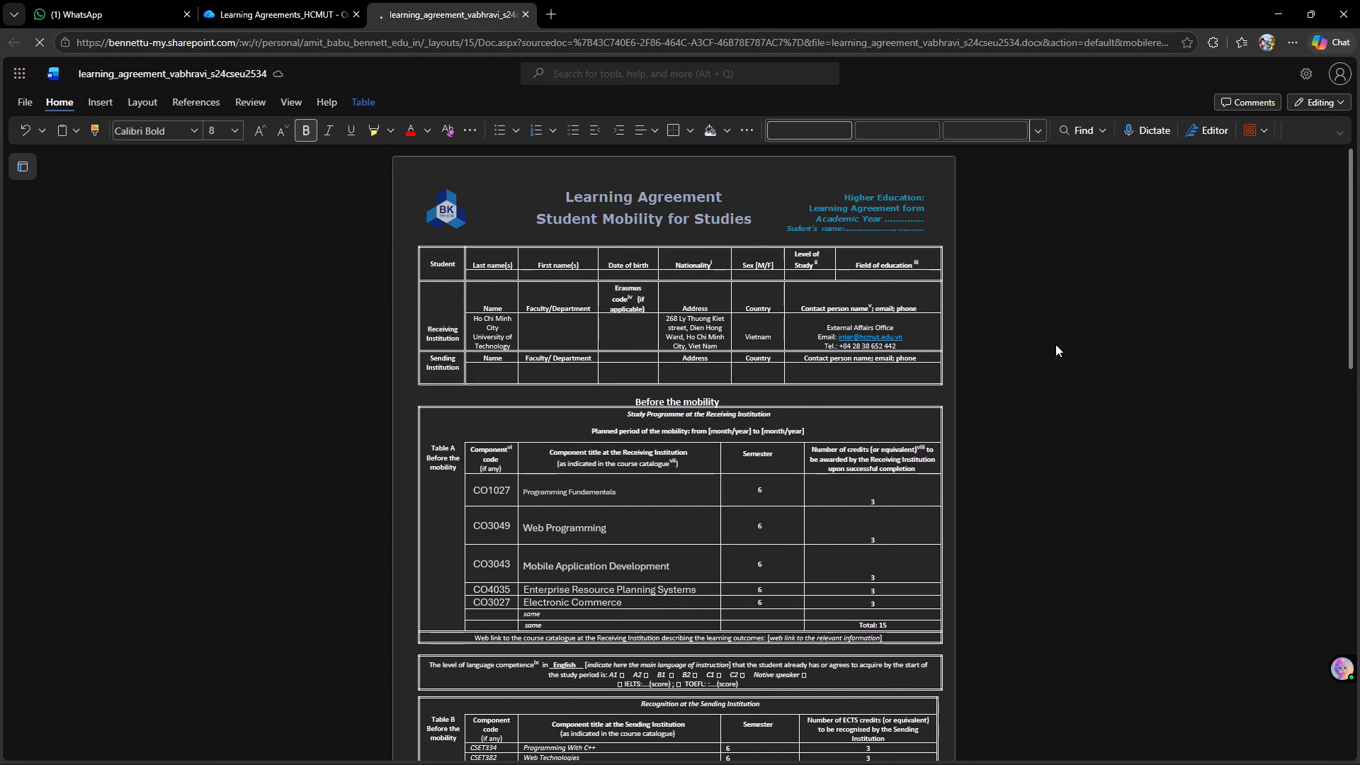
scroll(1055, 344, down, 1)
scroll(1045, 402, up, 1)
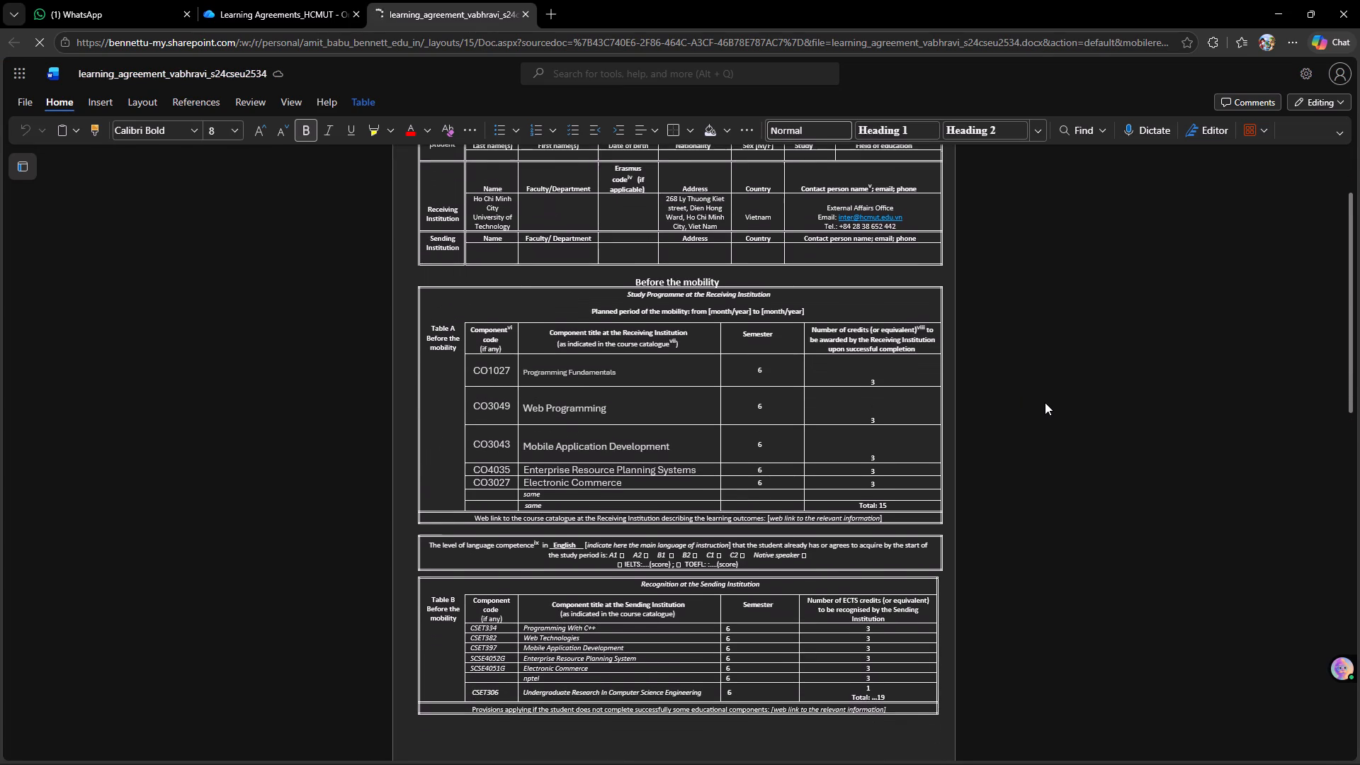
scroll(1045, 402, up, 1)
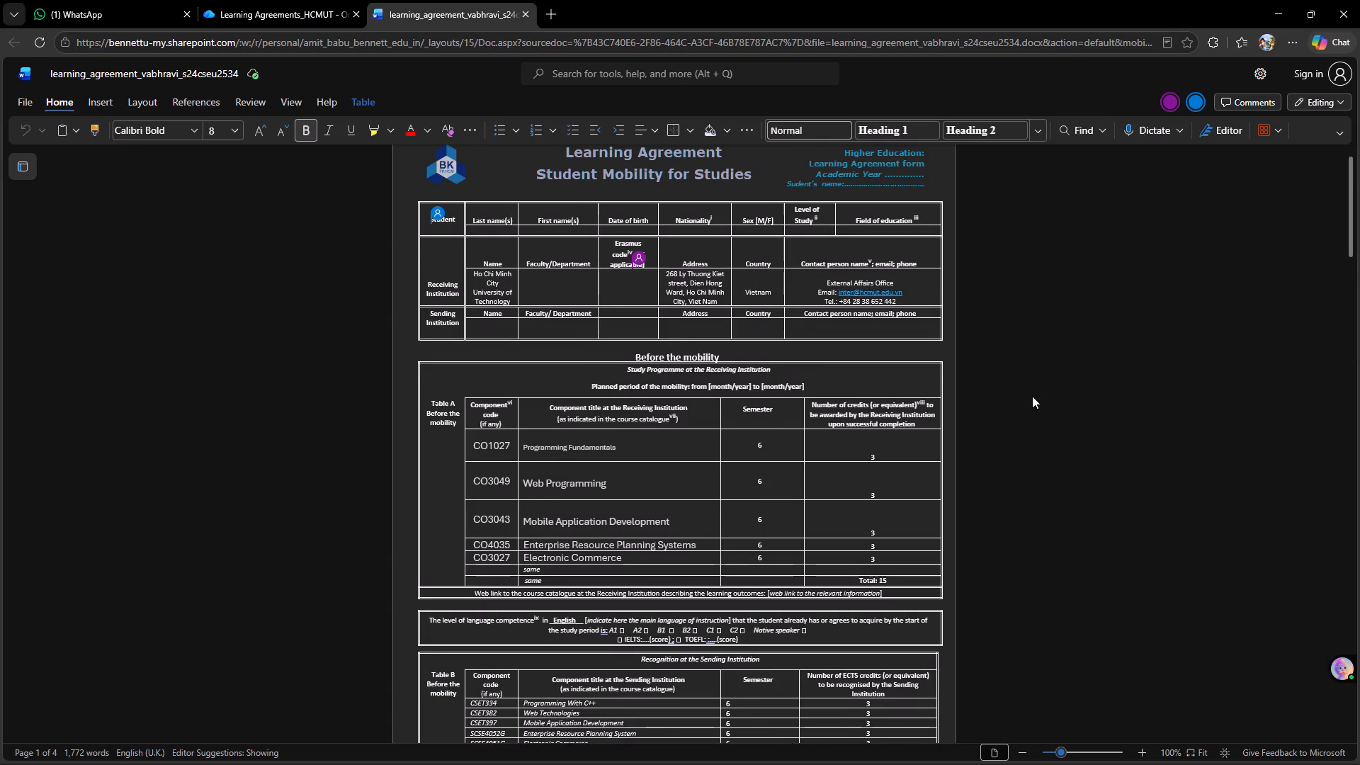
click(1032, 396)
scroll(1032, 396, down, 5)
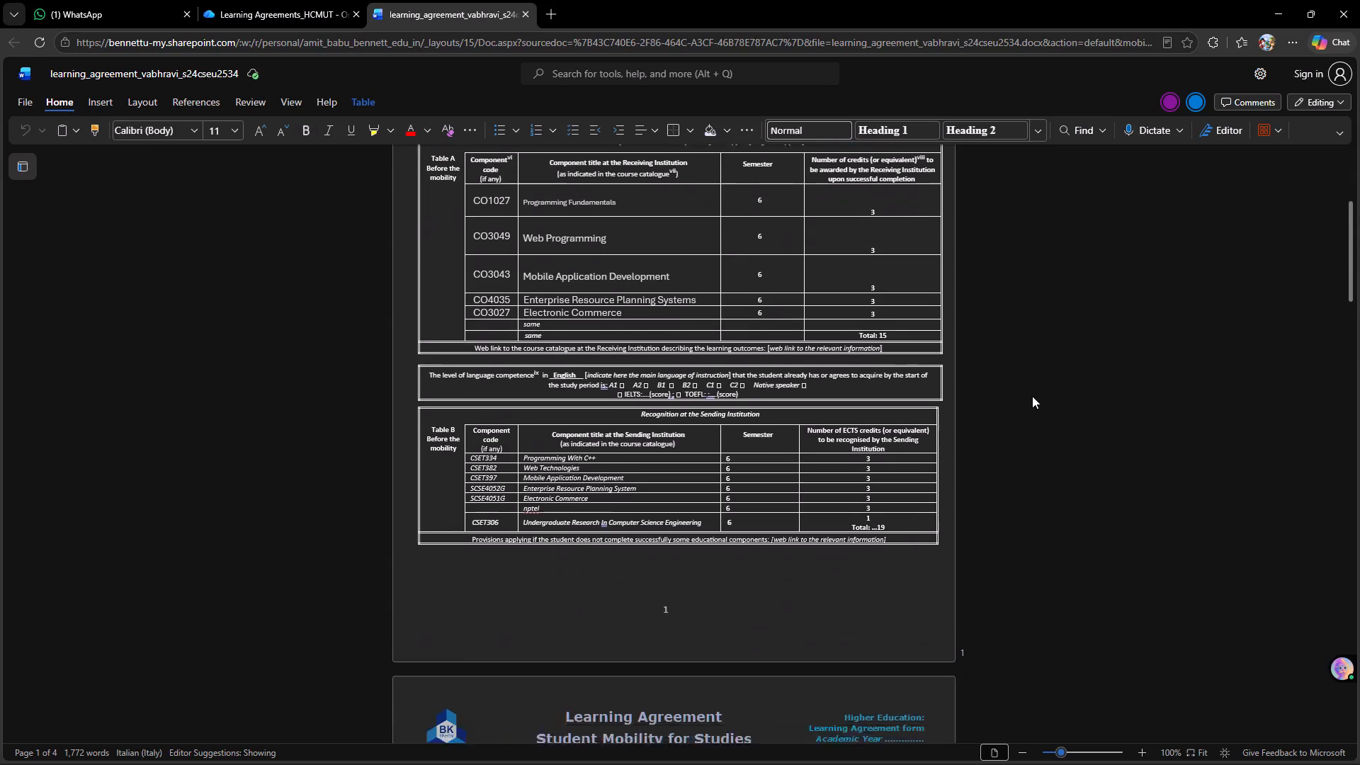
scroll(1032, 396, down, 2)
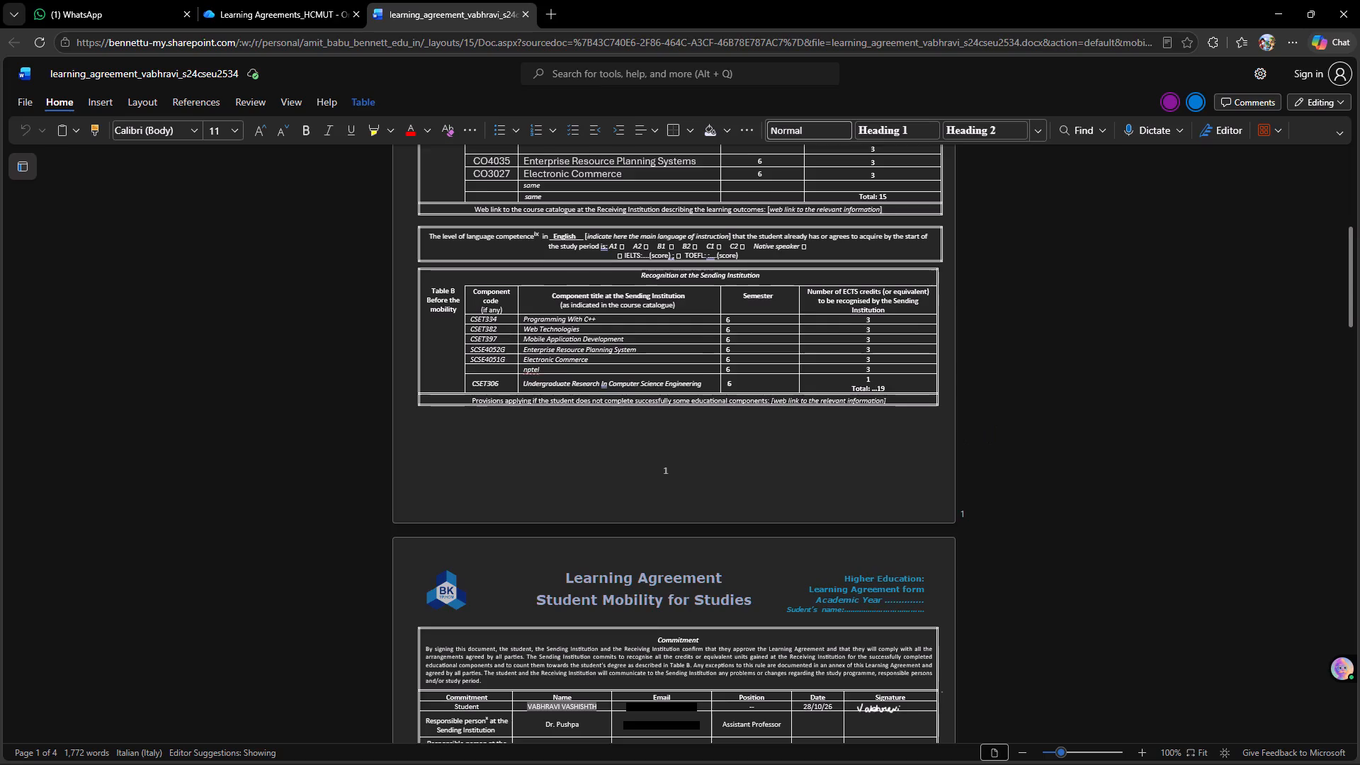
scroll(912, 450, up, 3)
scroll(912, 450, down, 1)
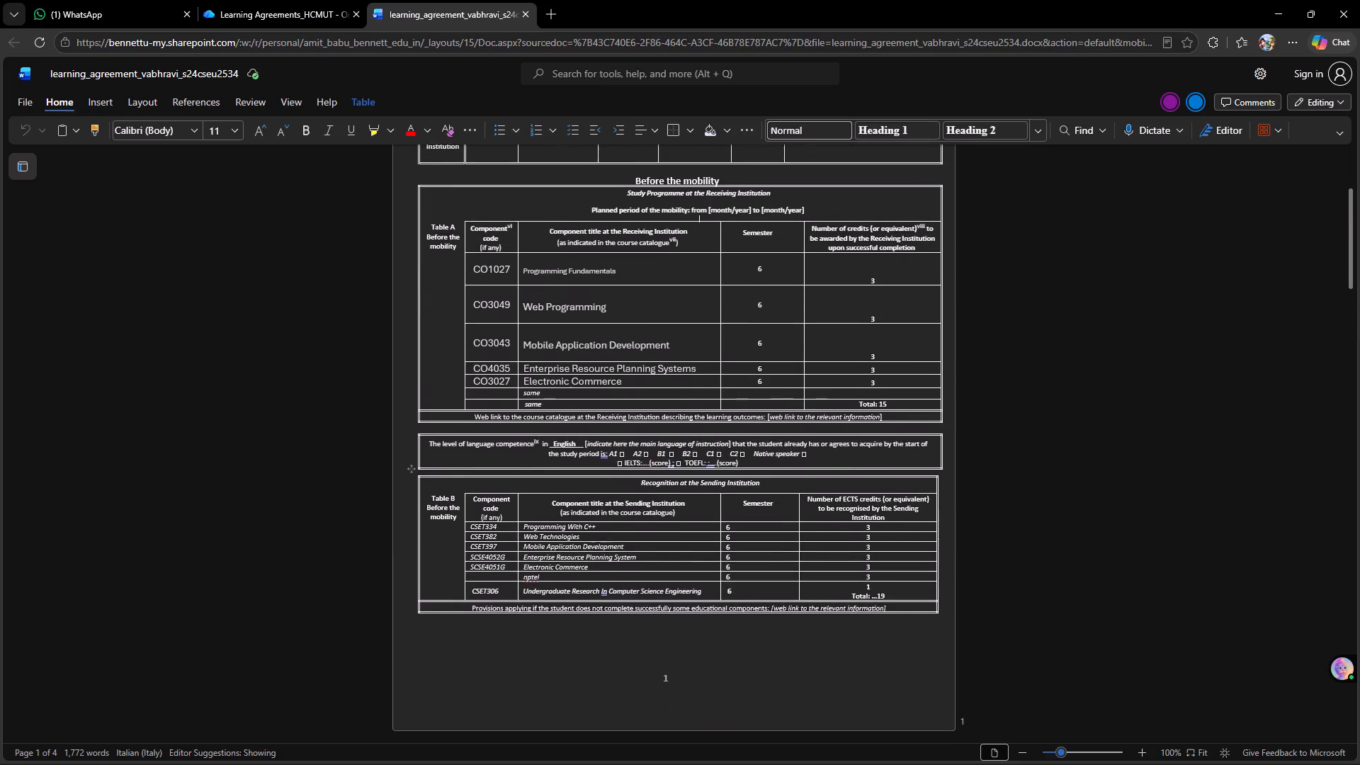
Examine the same document's Commitment, During the Mobility and After the Mobility sections, and close the document.
scroll(912, 450, down, 4)
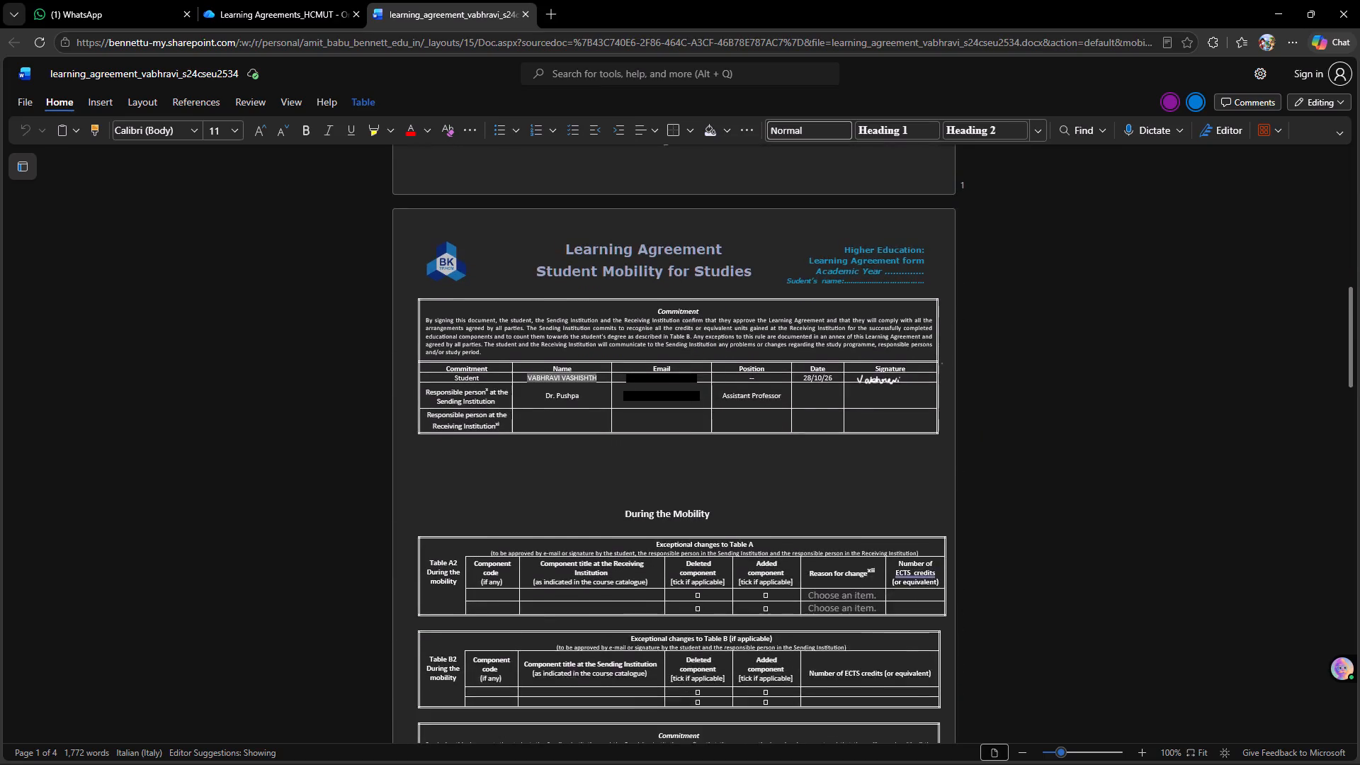
scroll(912, 450, down, 2)
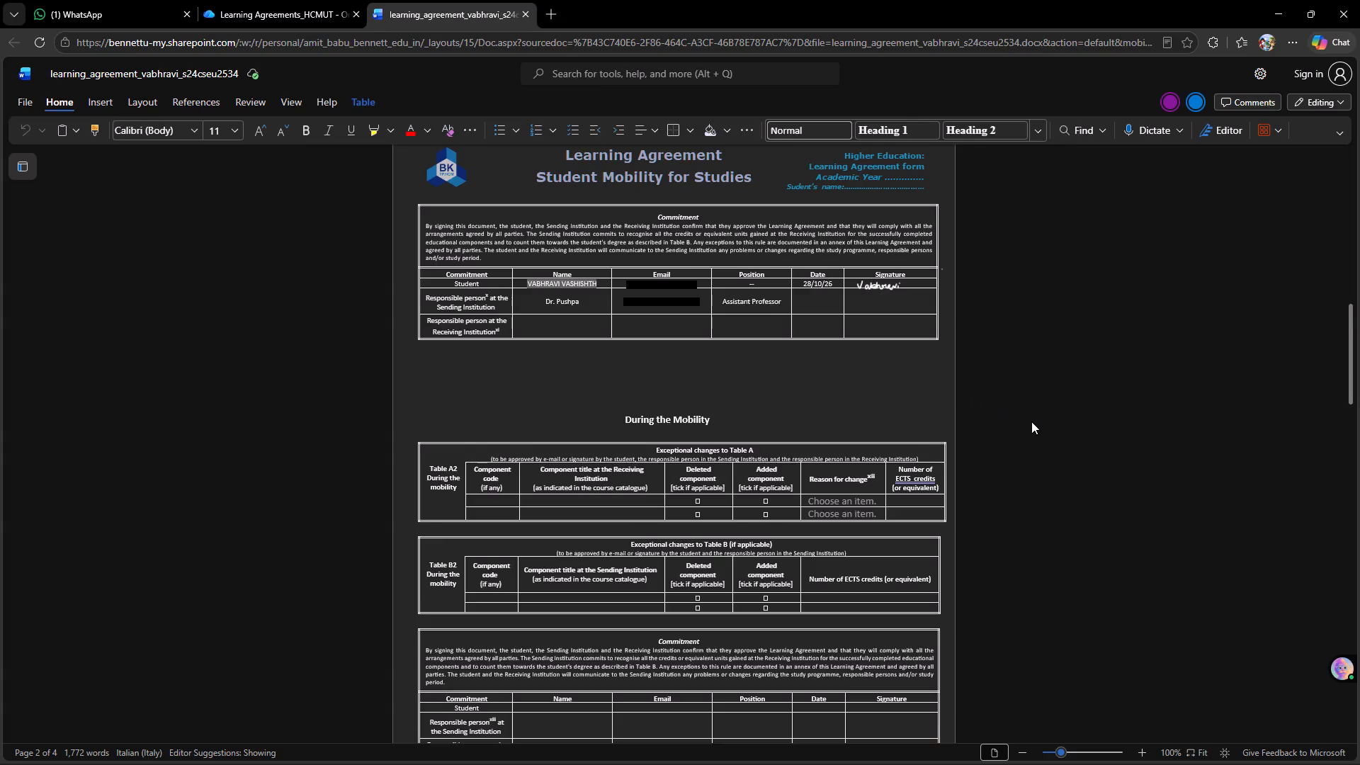
scroll(1031, 421, down, 10)
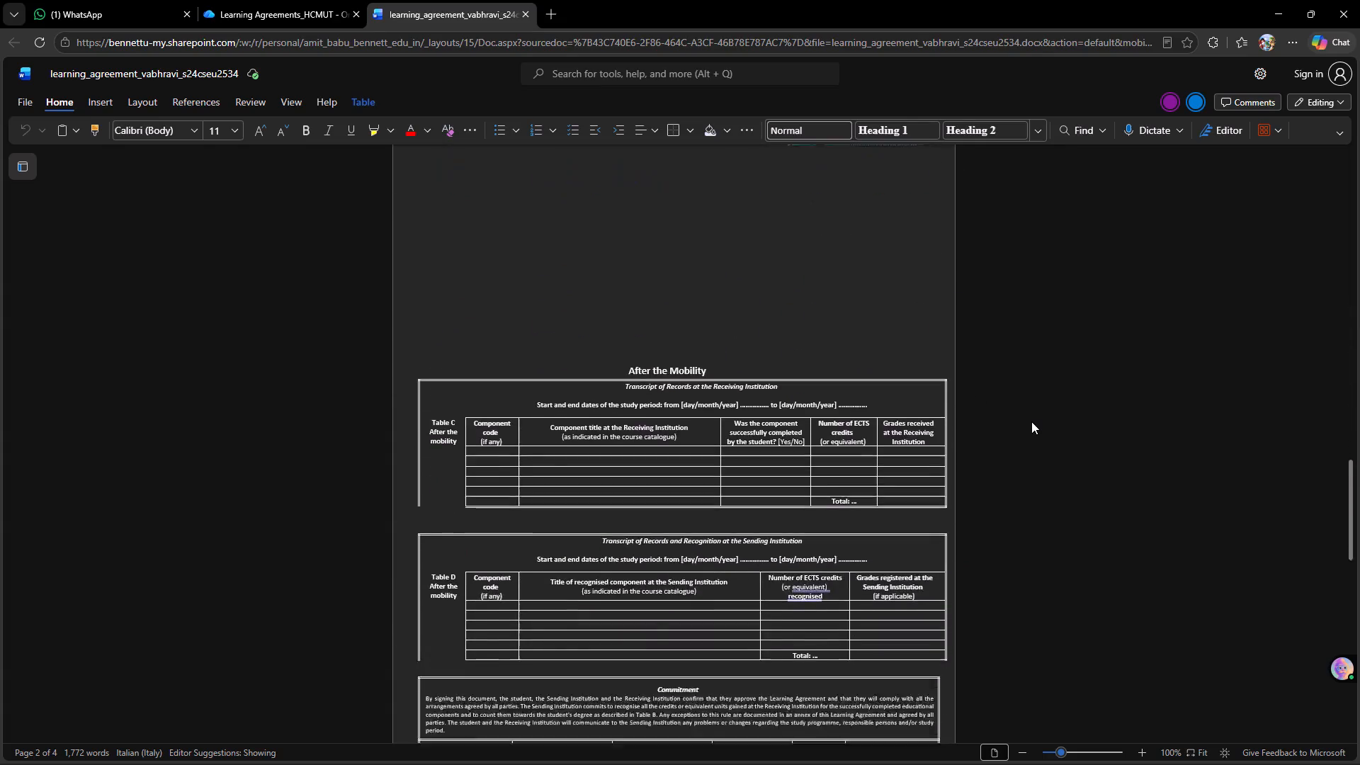
scroll(1031, 421, down, 5)
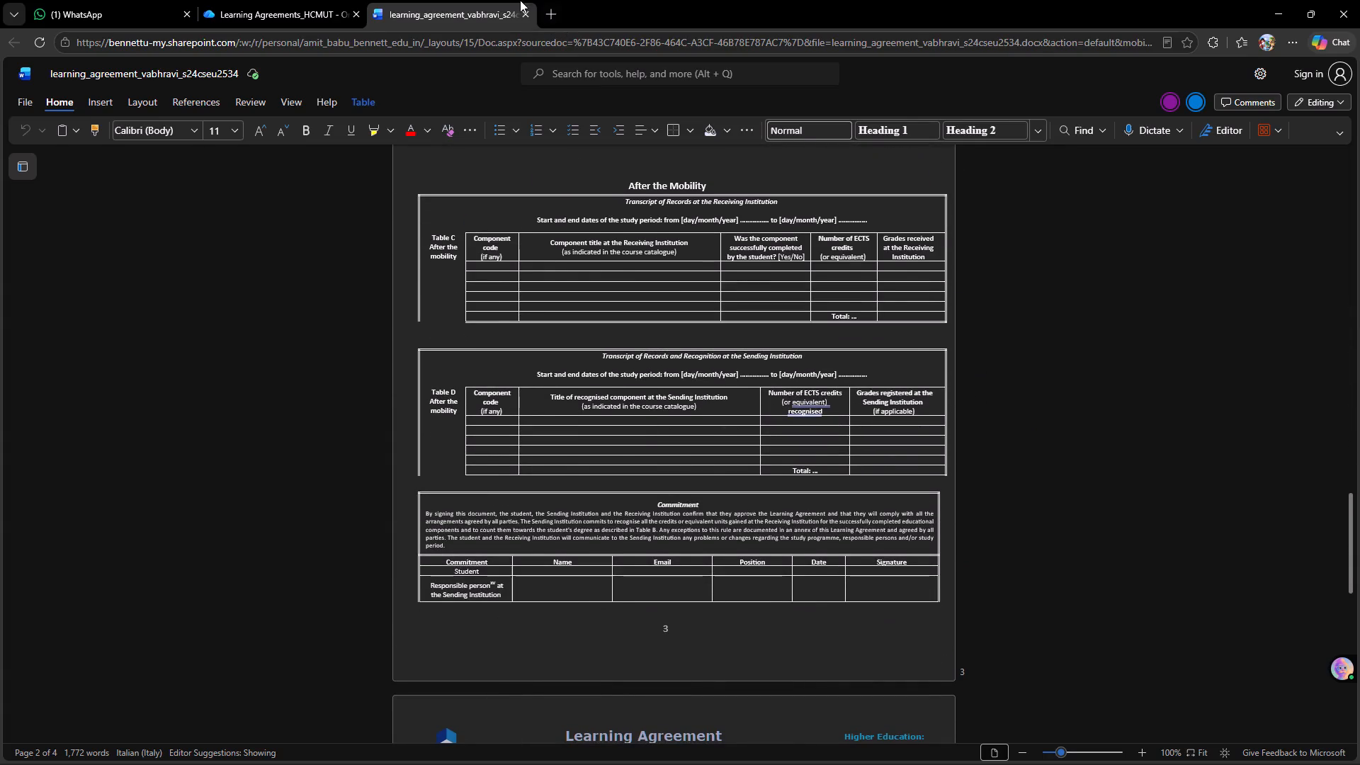
click(523, 15)
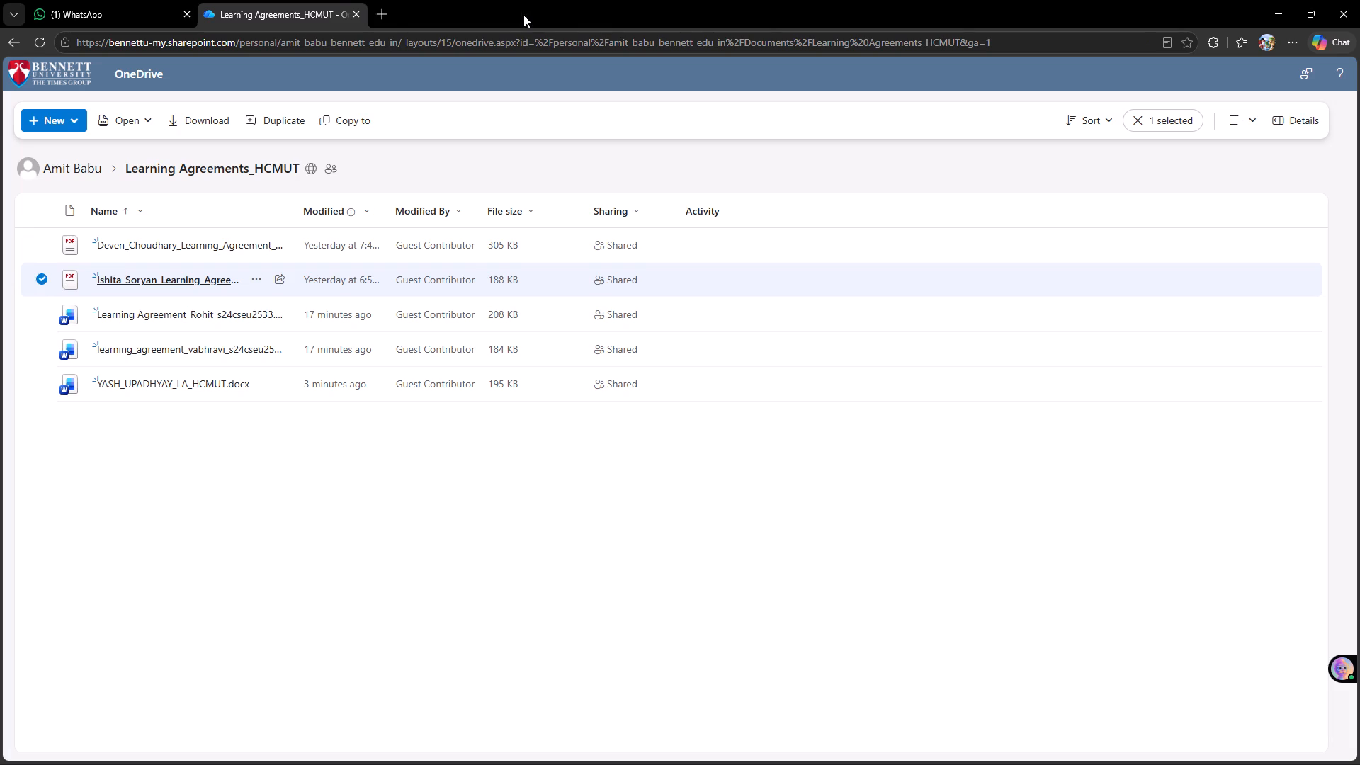
Open the Learning Agreement_Rohit Word document and examine its student details, Table A, language competence, Table B and Commitment sections.
click(191, 318)
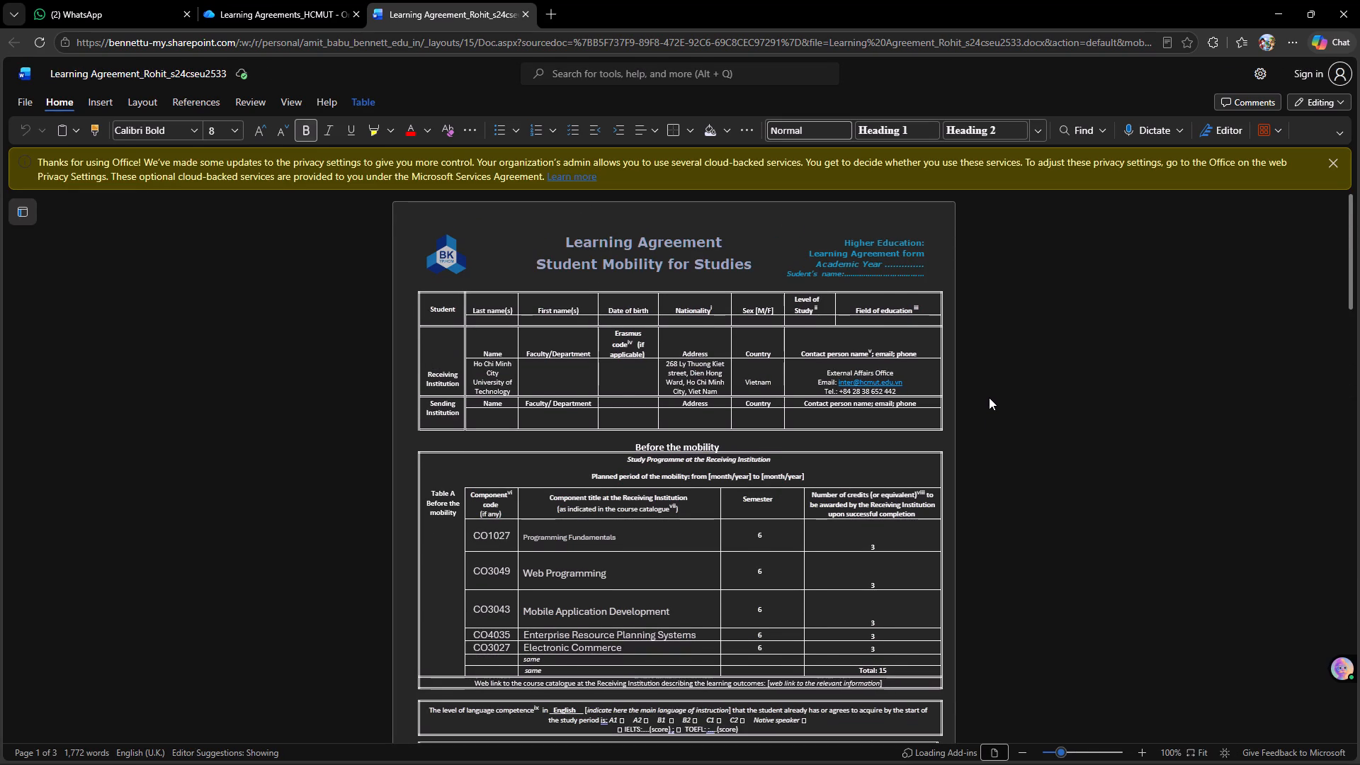
scroll(989, 397, down, 1)
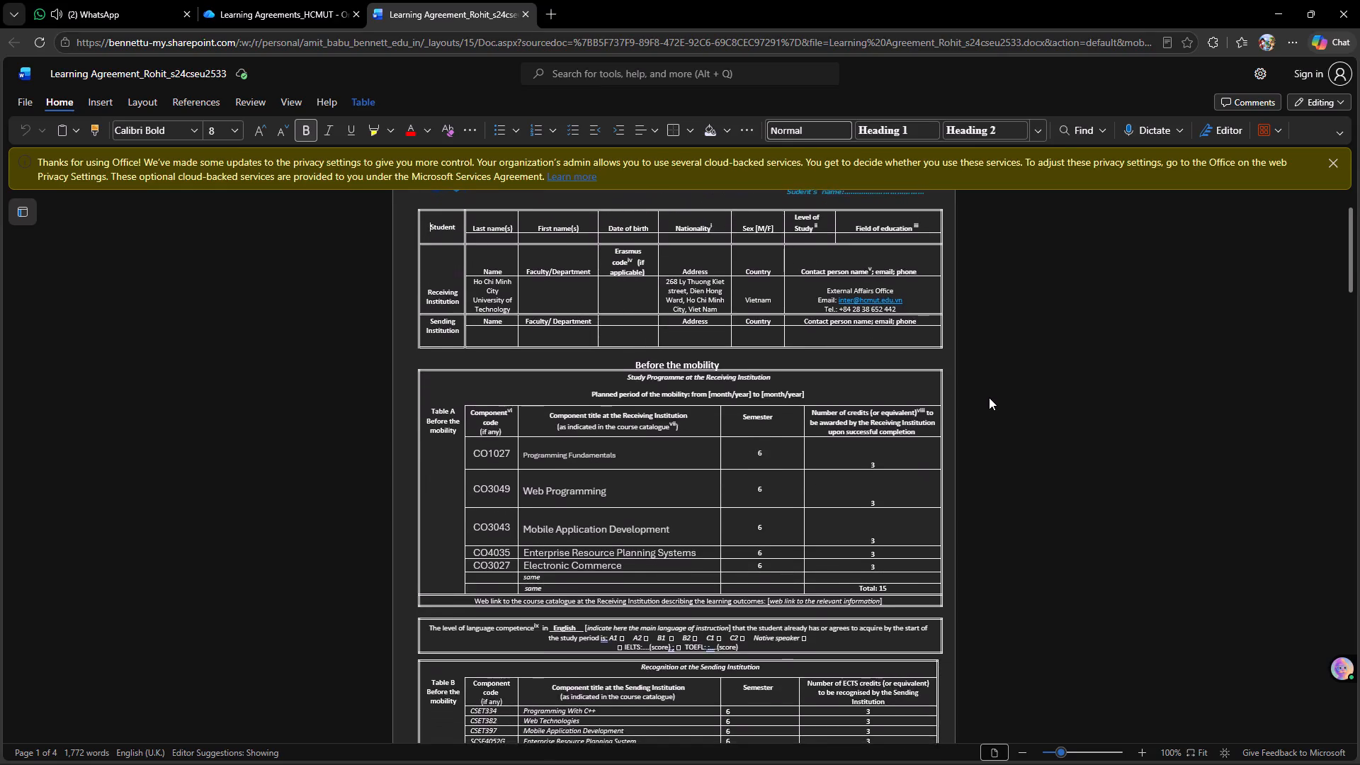
scroll(989, 397, down, 6)
click(989, 397)
scroll(989, 397, down, 1)
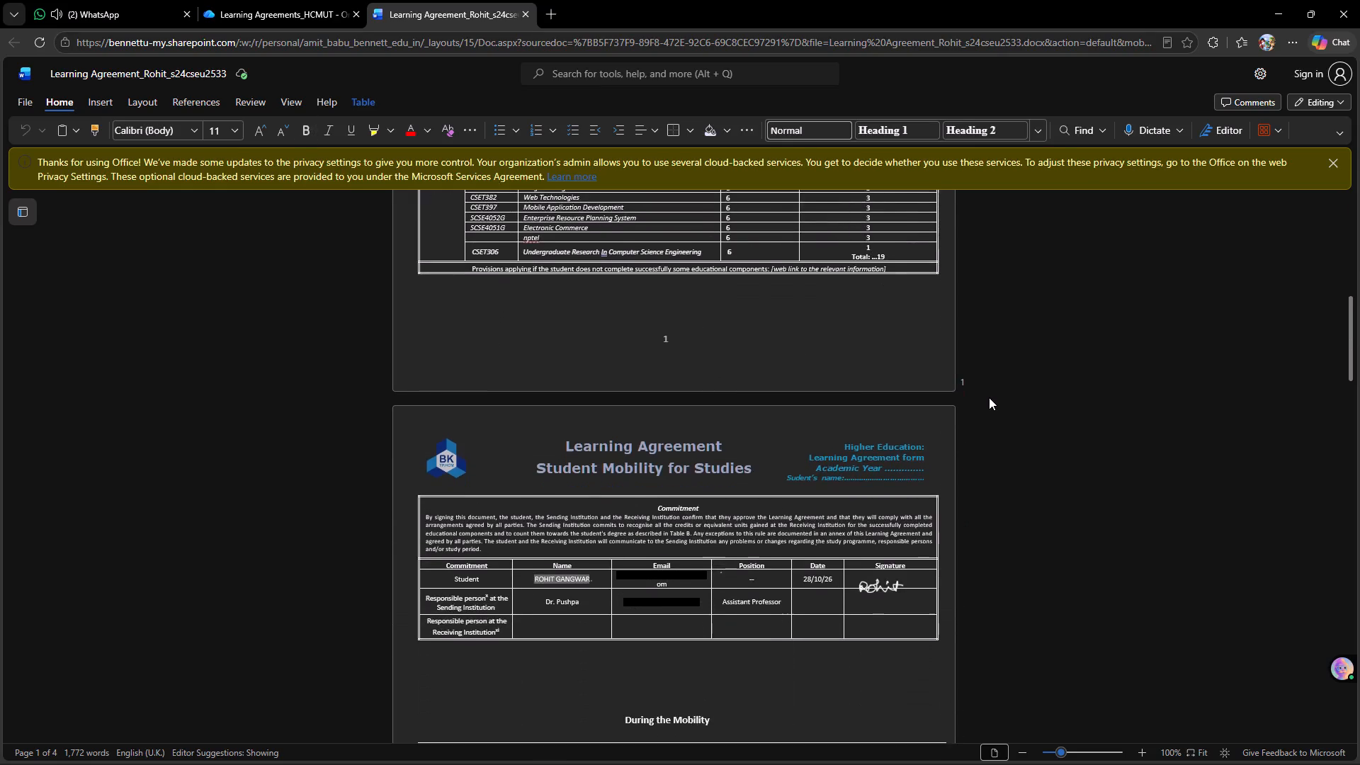
scroll(989, 397, down, 1)
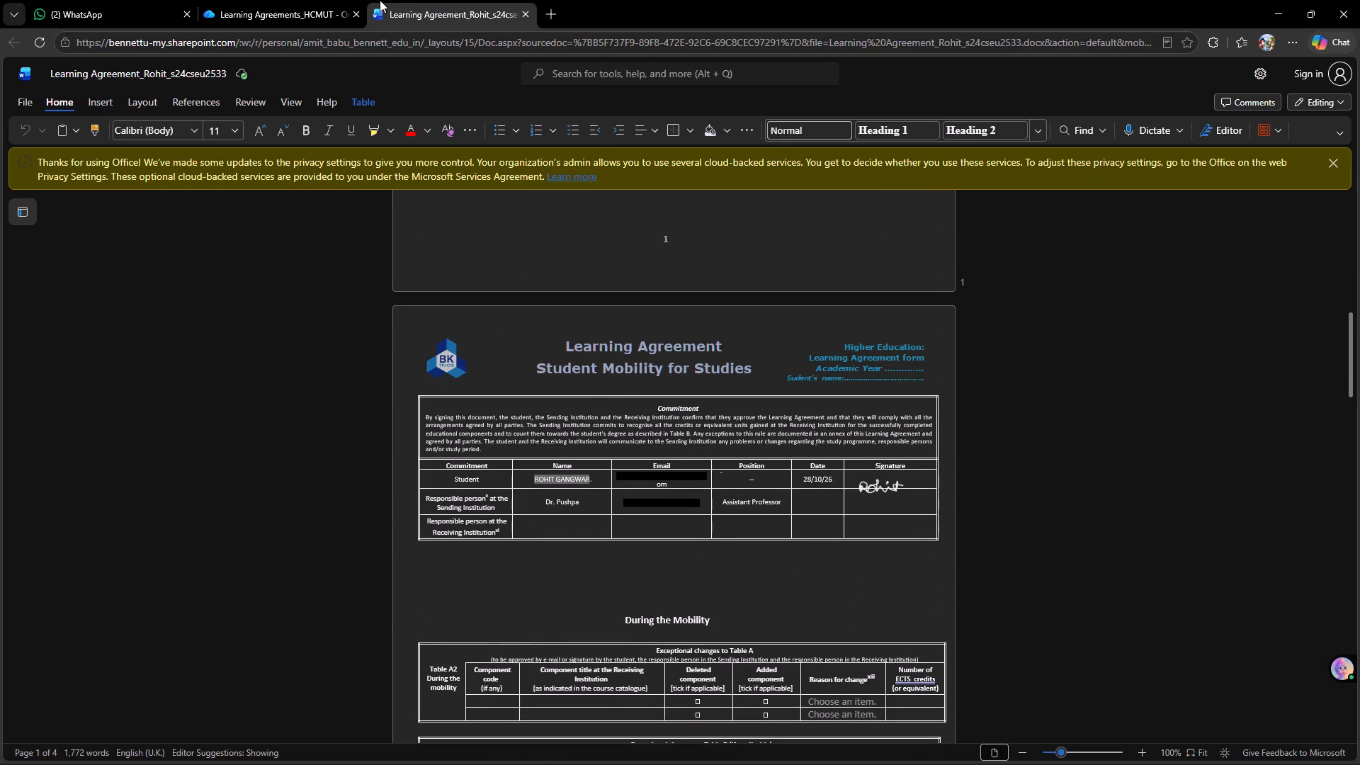
Detach the Learning Agreement_Rohit document from the browser window into its own separate window.
drag(370, 0, 500, 353)
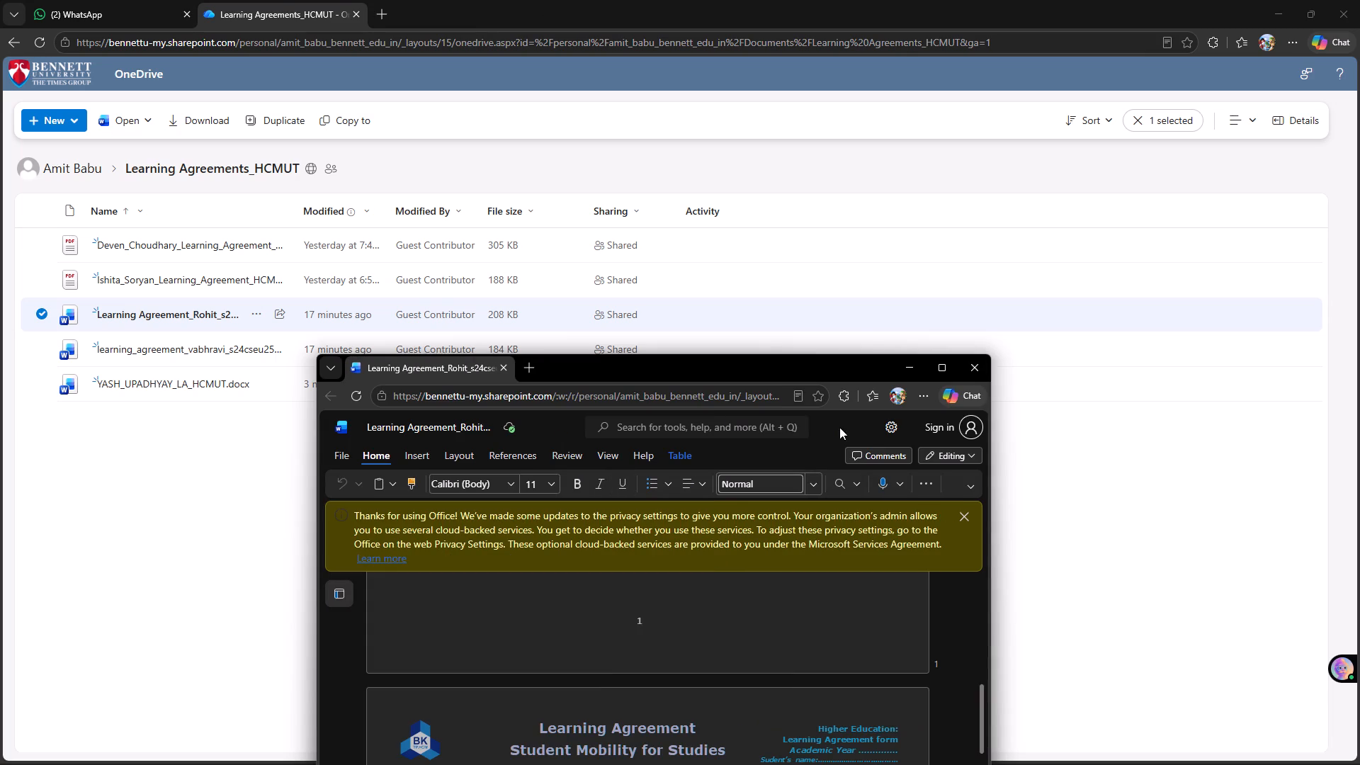
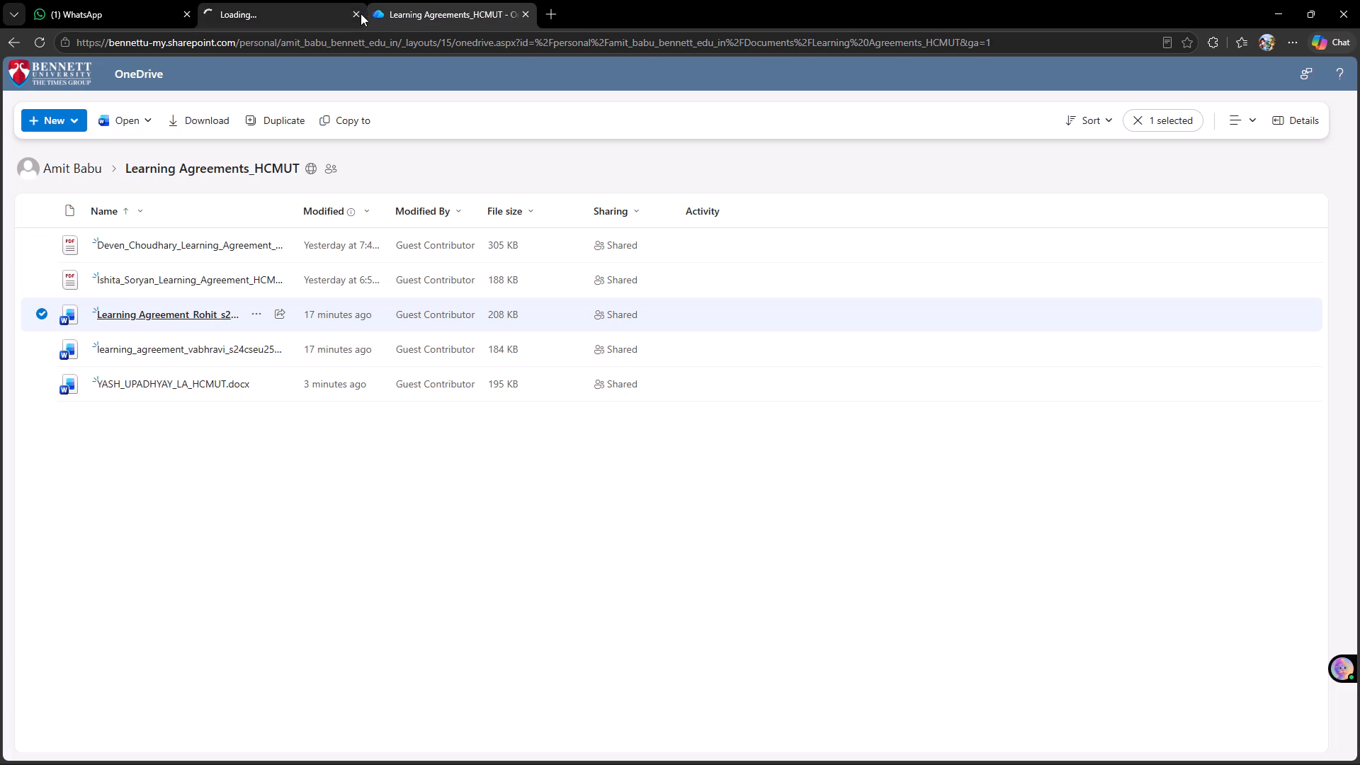
Close the loading document tab and open Deven's PDF learning agreement from the Learning Agreements_HCMUT folder.
click(359, 13)
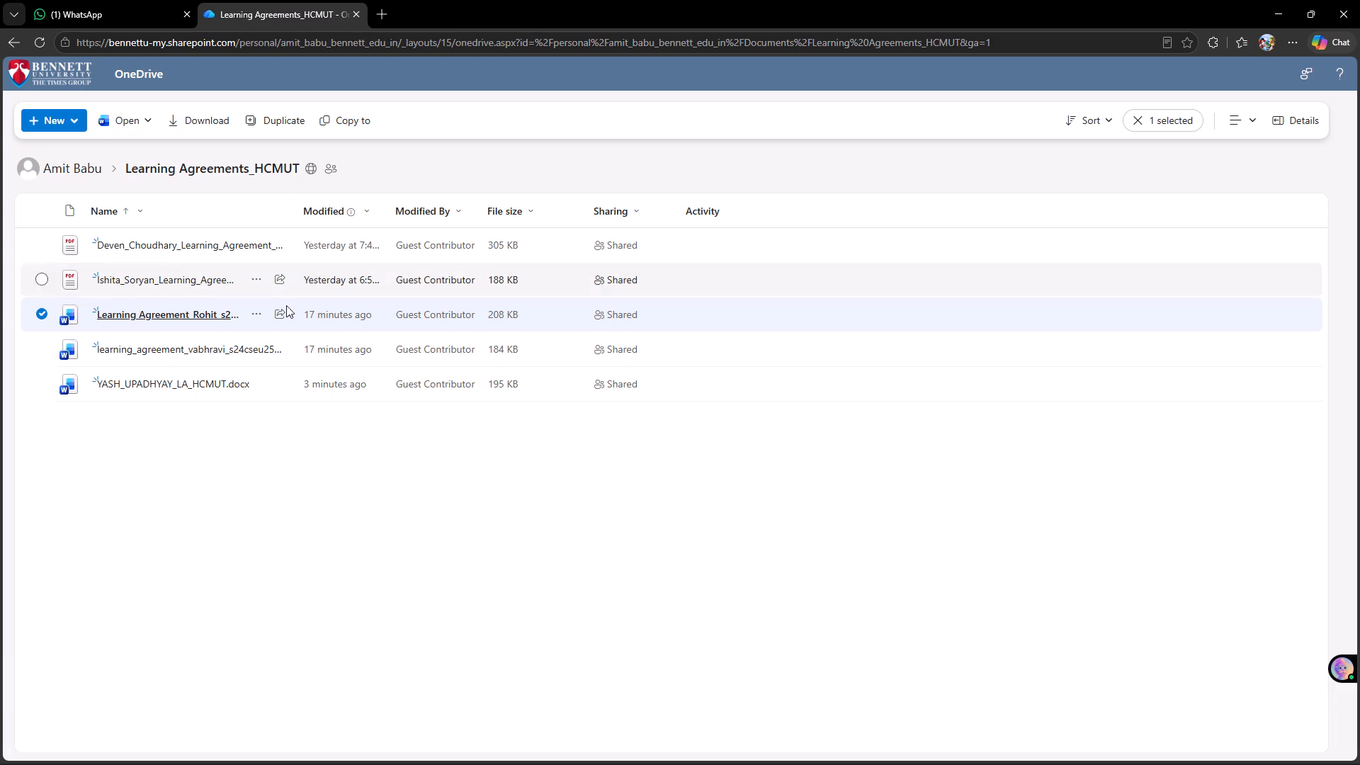
click(202, 250)
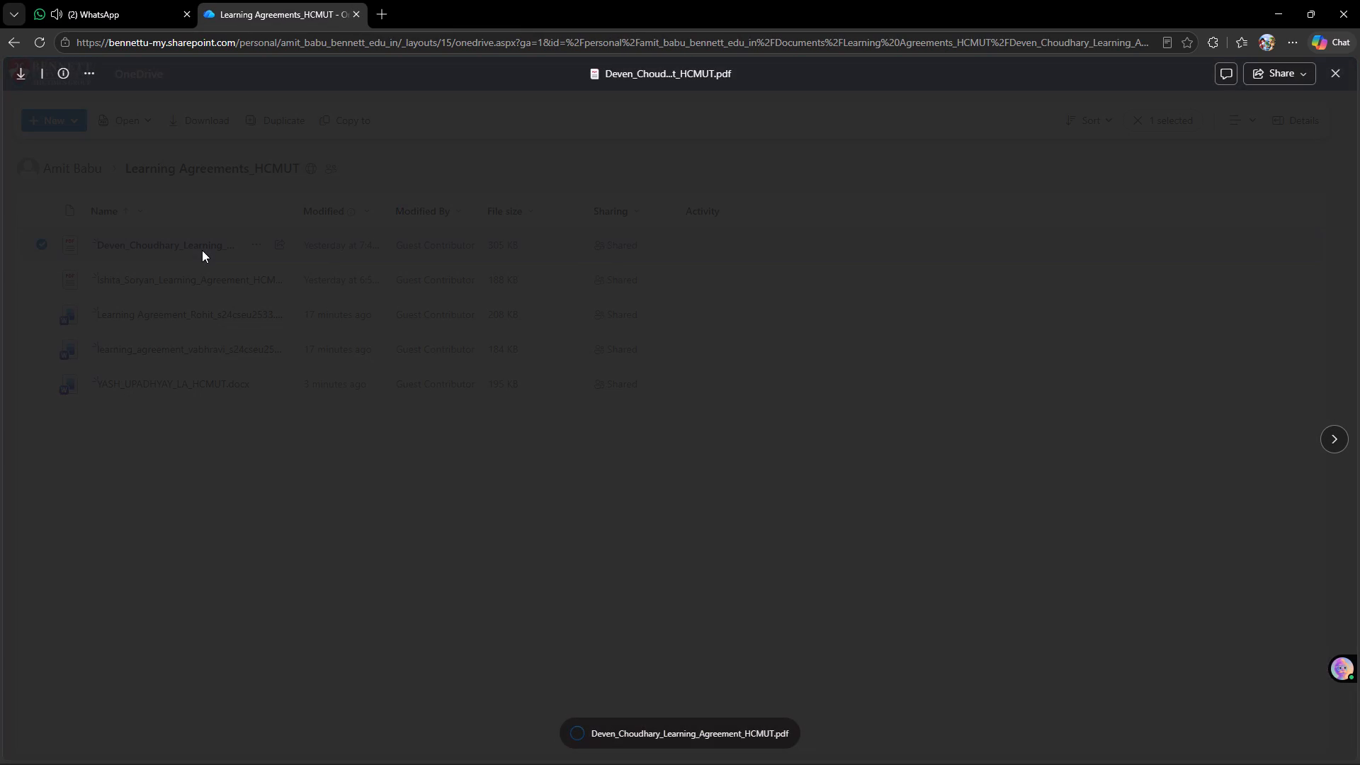
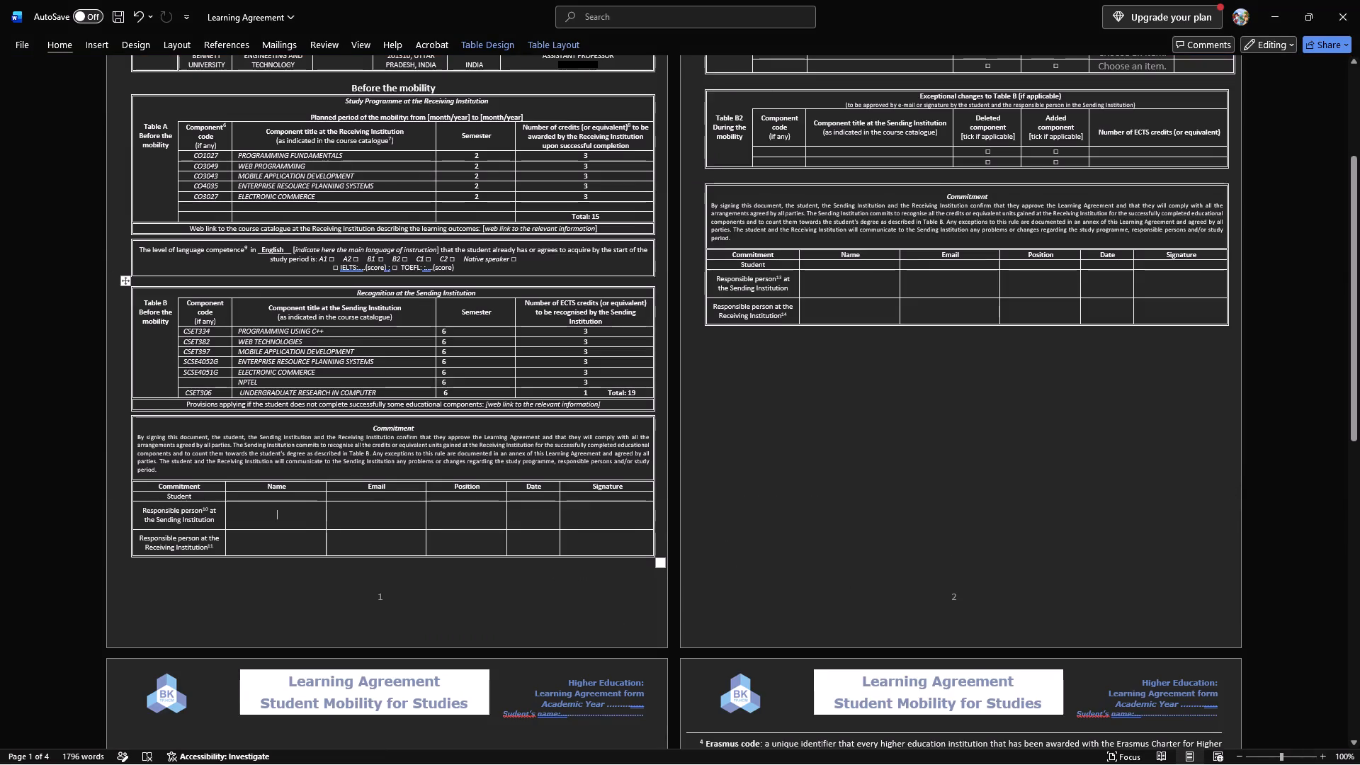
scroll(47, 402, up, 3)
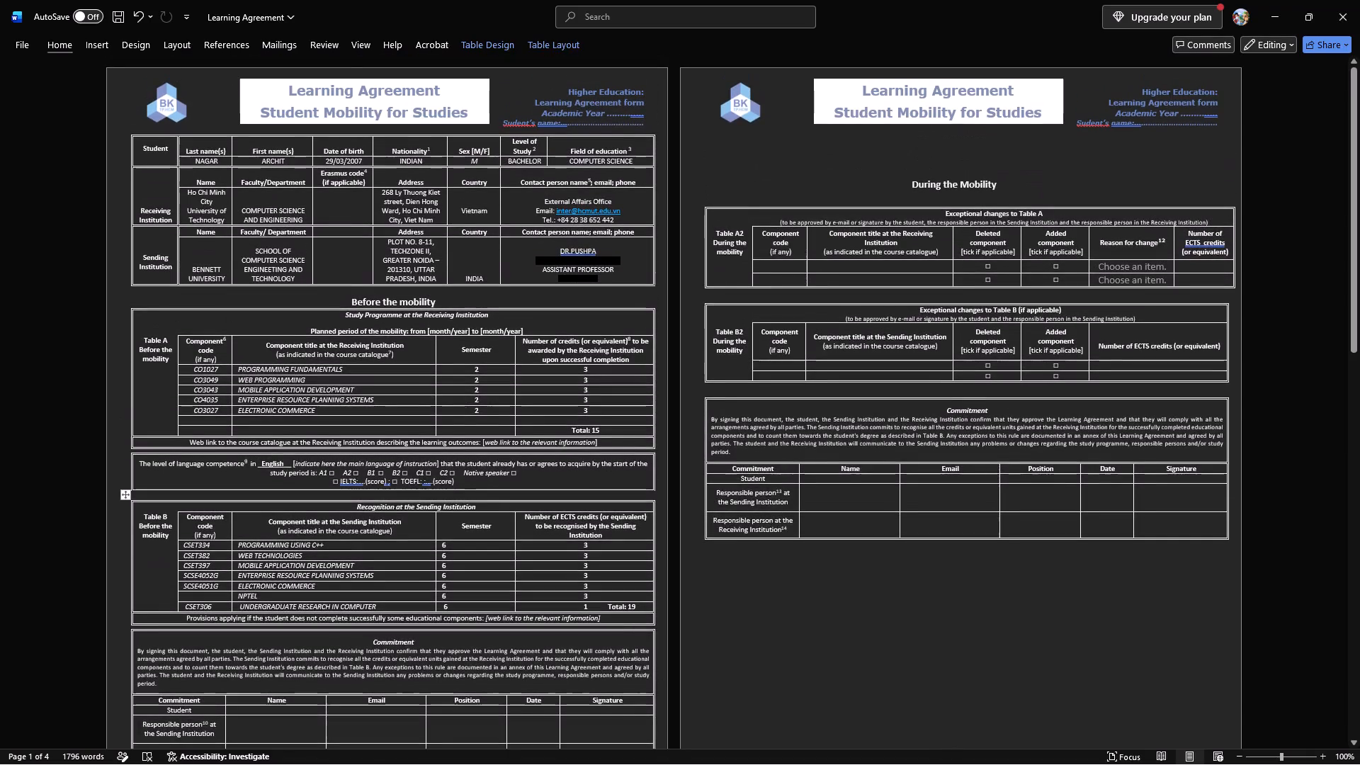
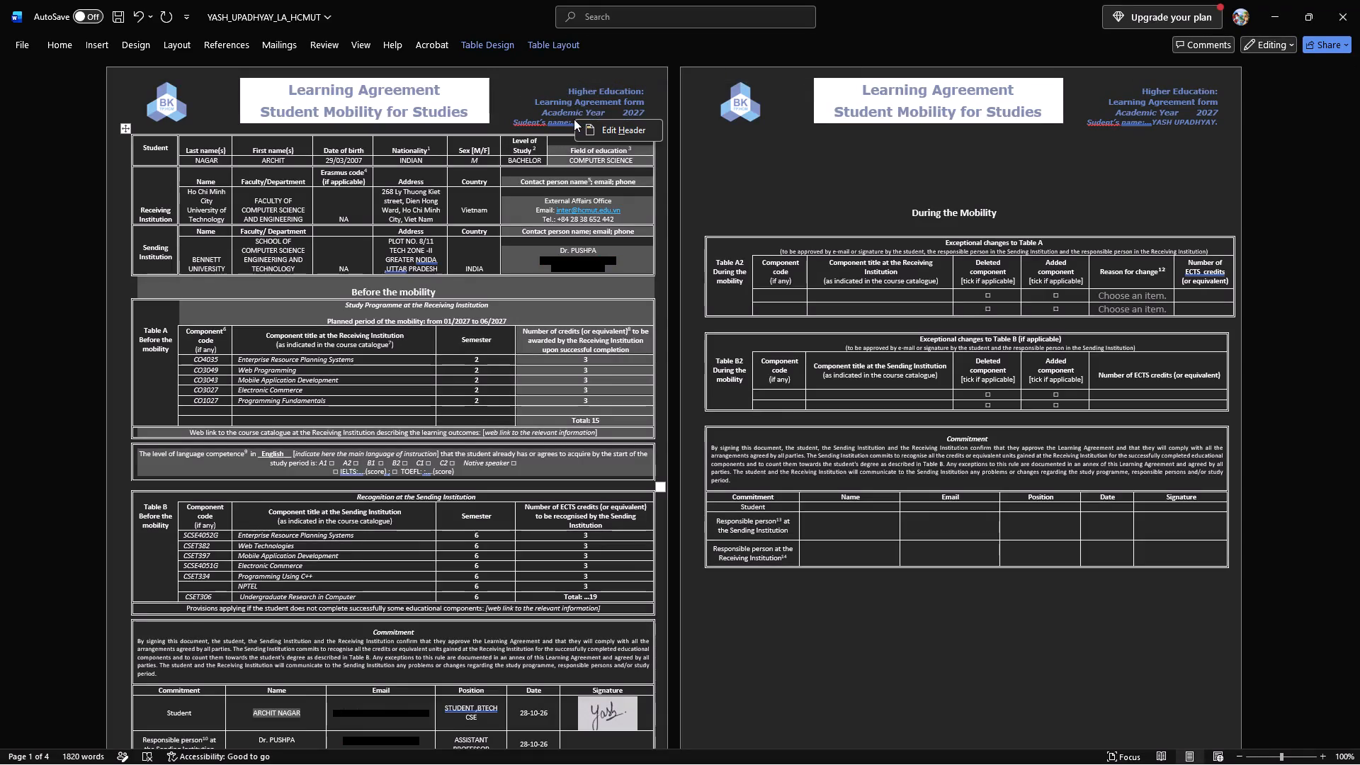
Replace the student's name in the page header with the full name of the student listed in the agreement's tables.
click(596, 124)
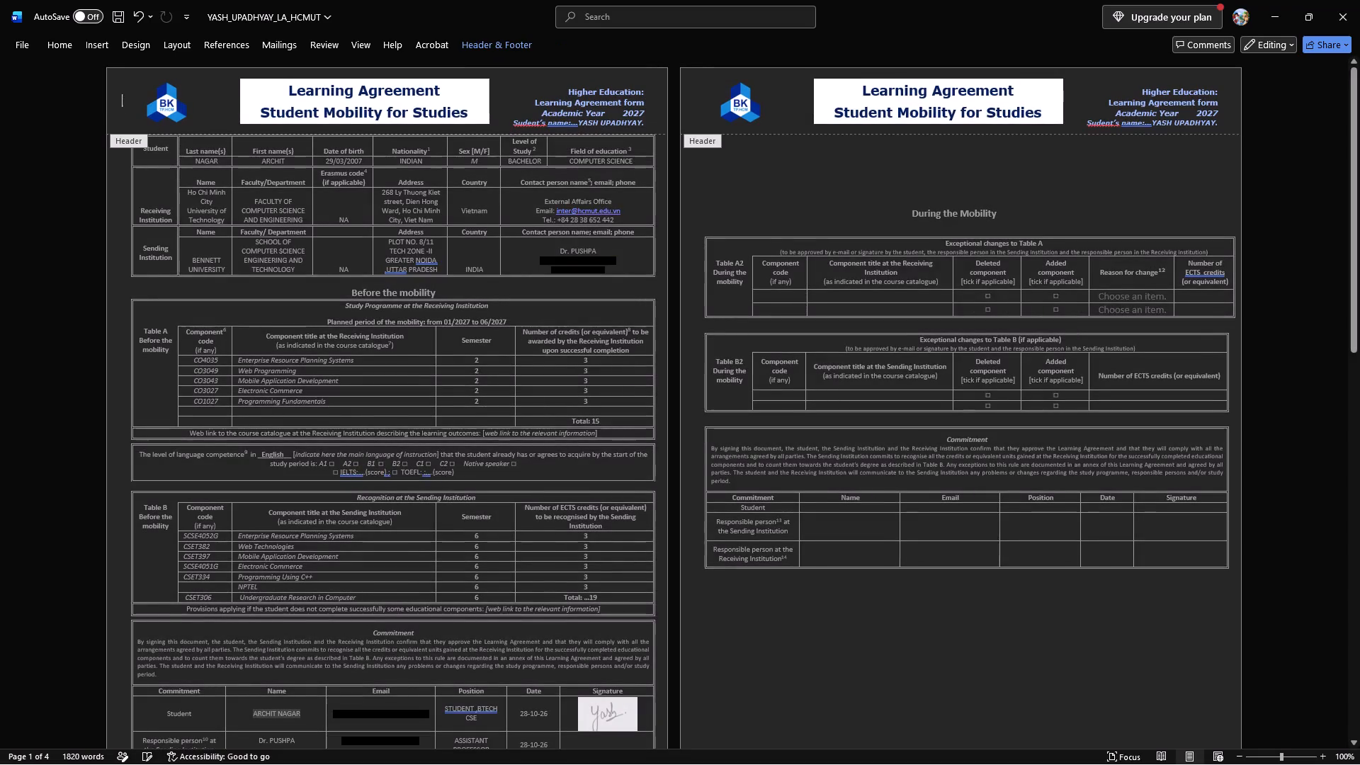
click(644, 121)
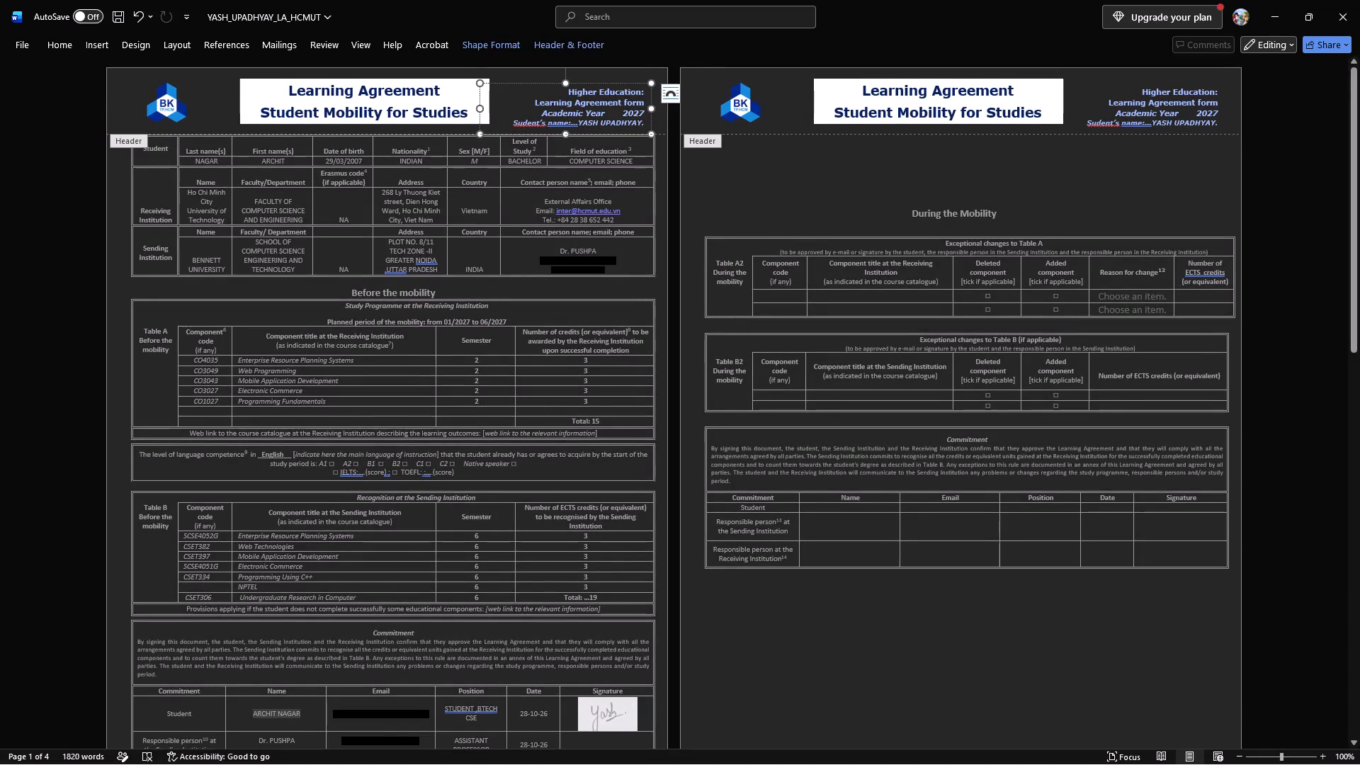
key(BackSpace)
key(BackSpace)
key(BackSpace)
key(BackSpace)
key(BackSpace)
key(BackSpace)
key(BackSpace)
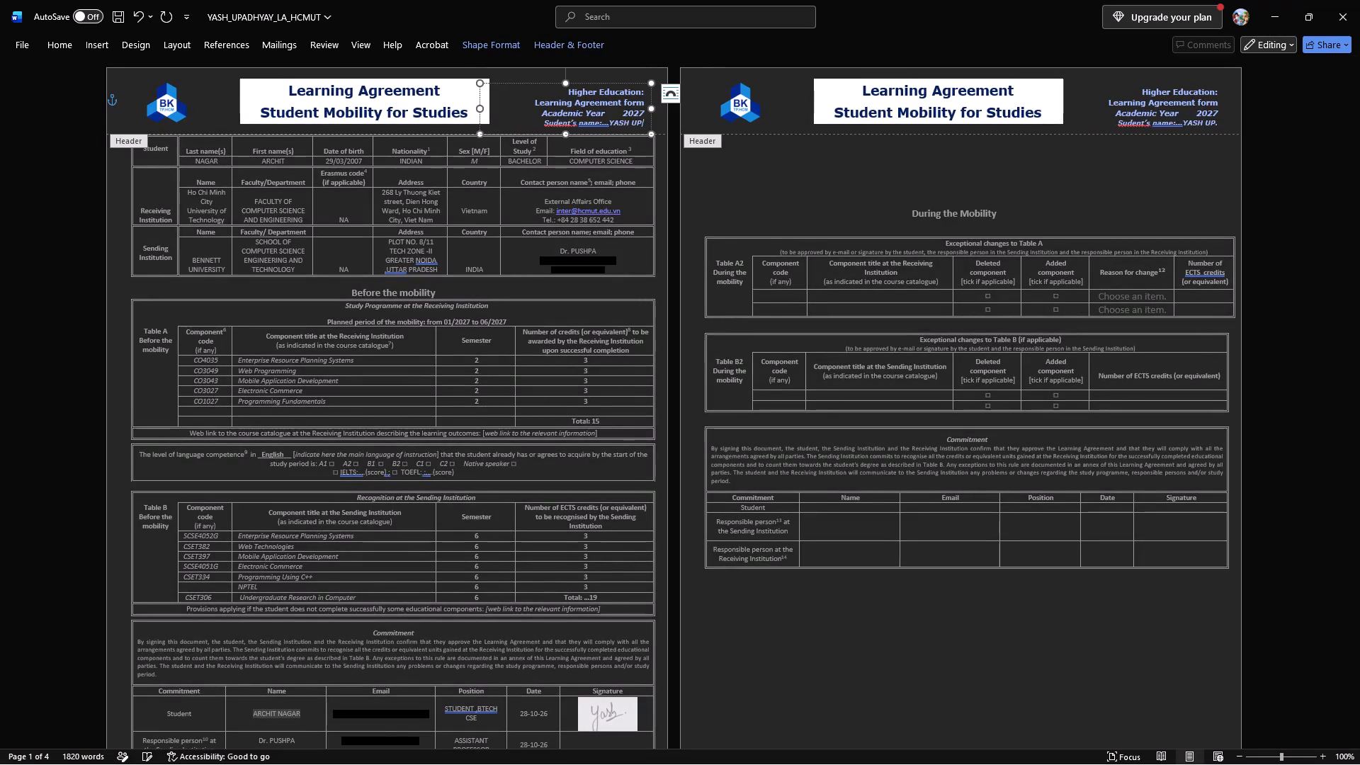
key(BackSpace)
key(BackSpace)
key(BackSpace)
key(BackSpace)
key(BackSpace)
key(BackSpace)
key(BackSpace)
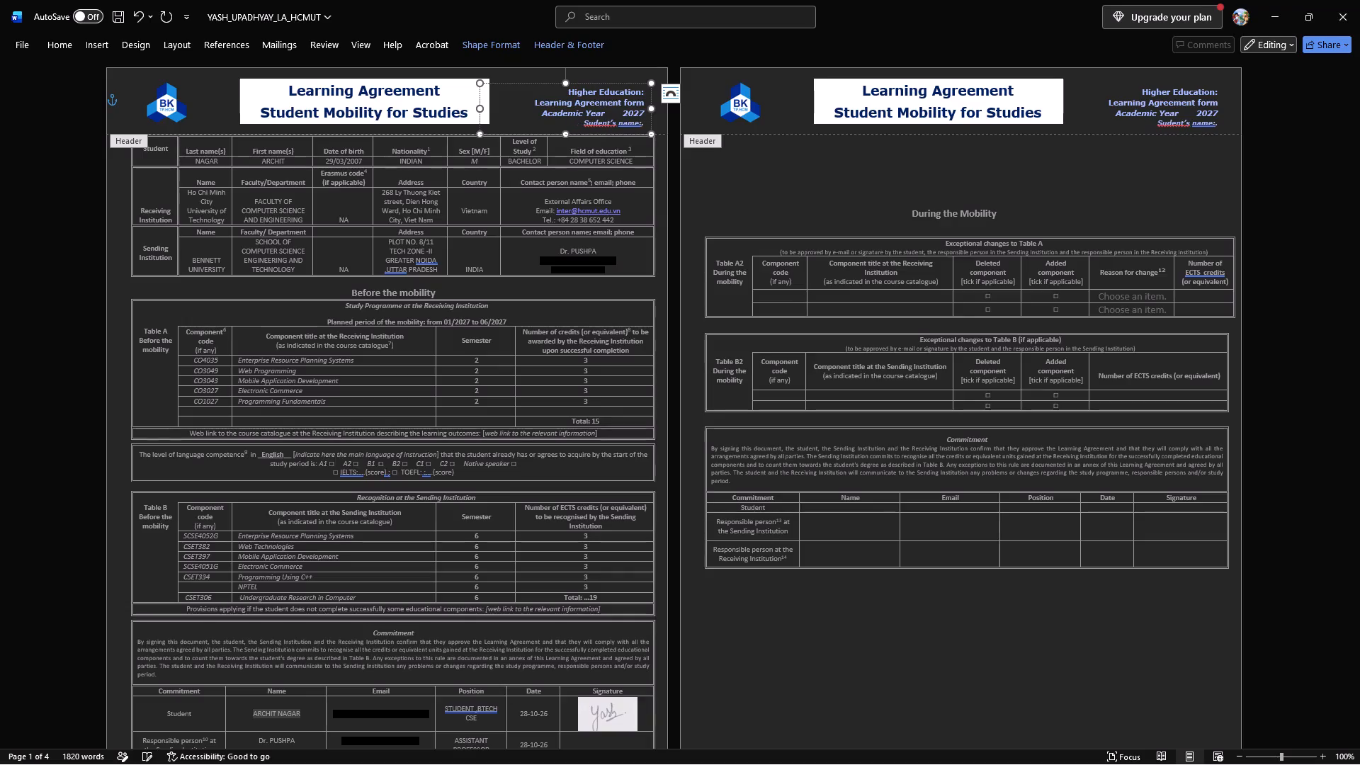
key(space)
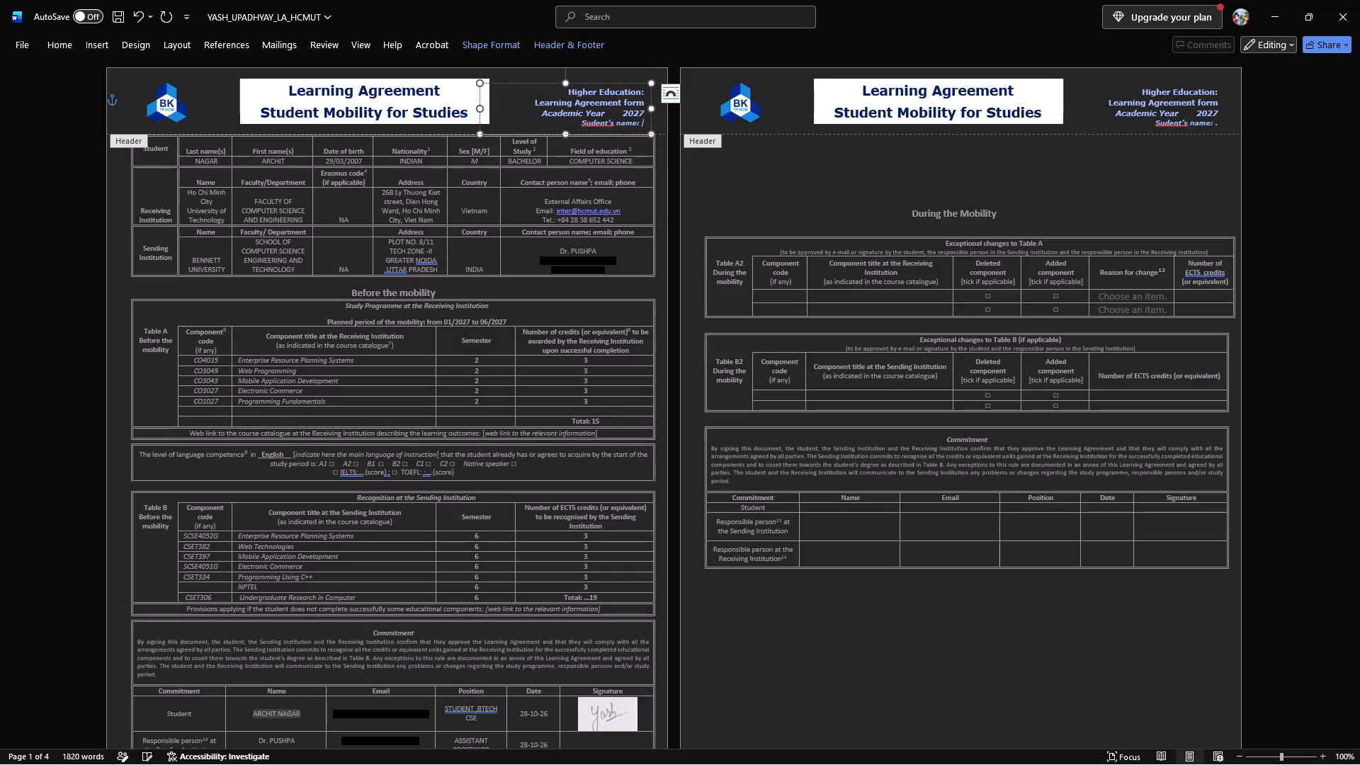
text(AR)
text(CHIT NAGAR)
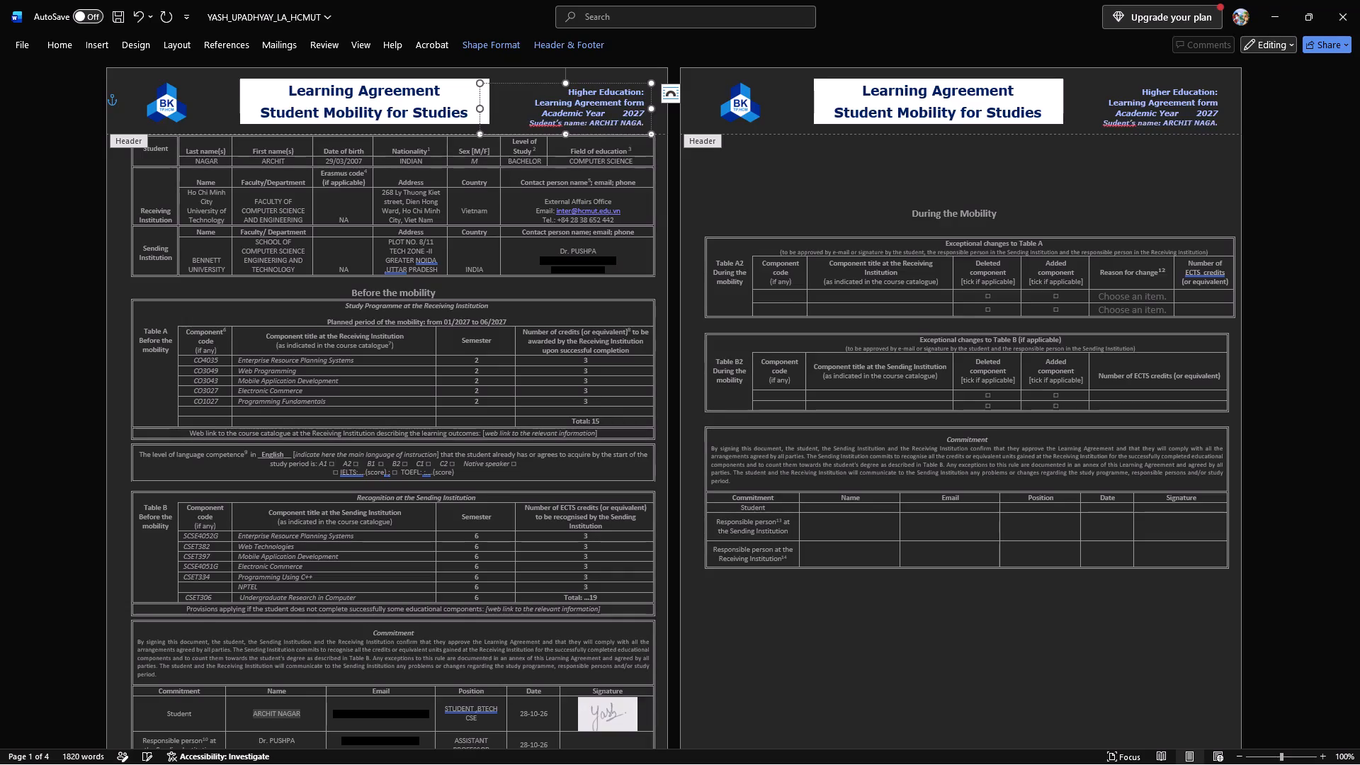
Insert a line break after the student's name in the header and return to the document body.
click(1323, 358)
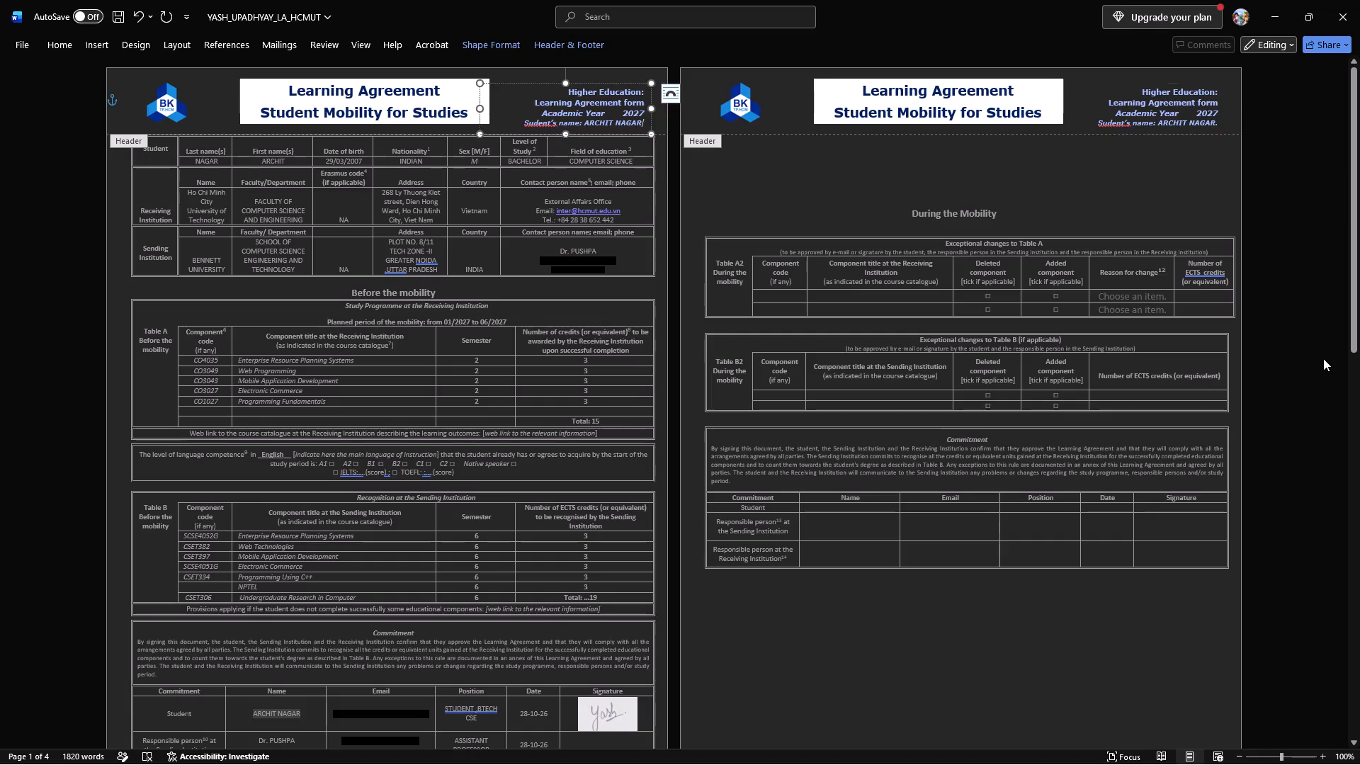
click(962, 661)
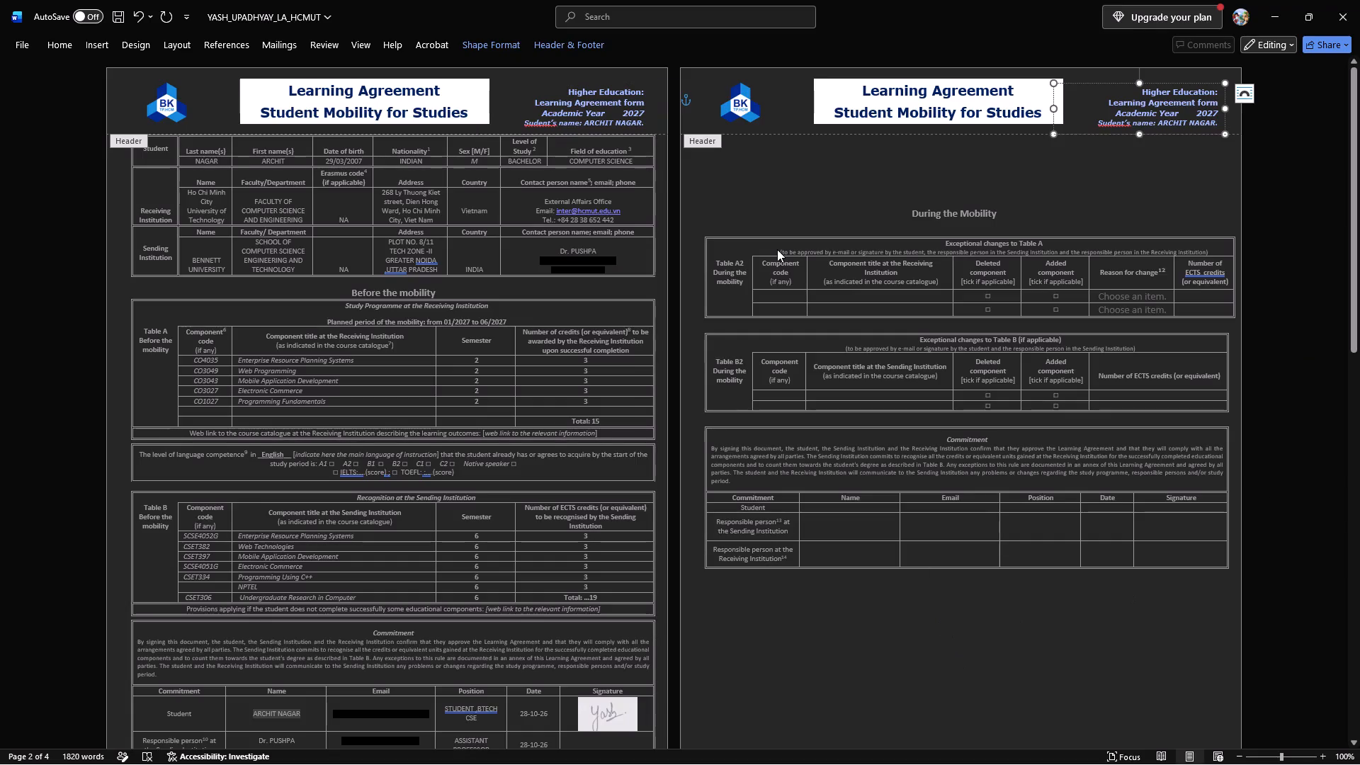
click(674, 215)
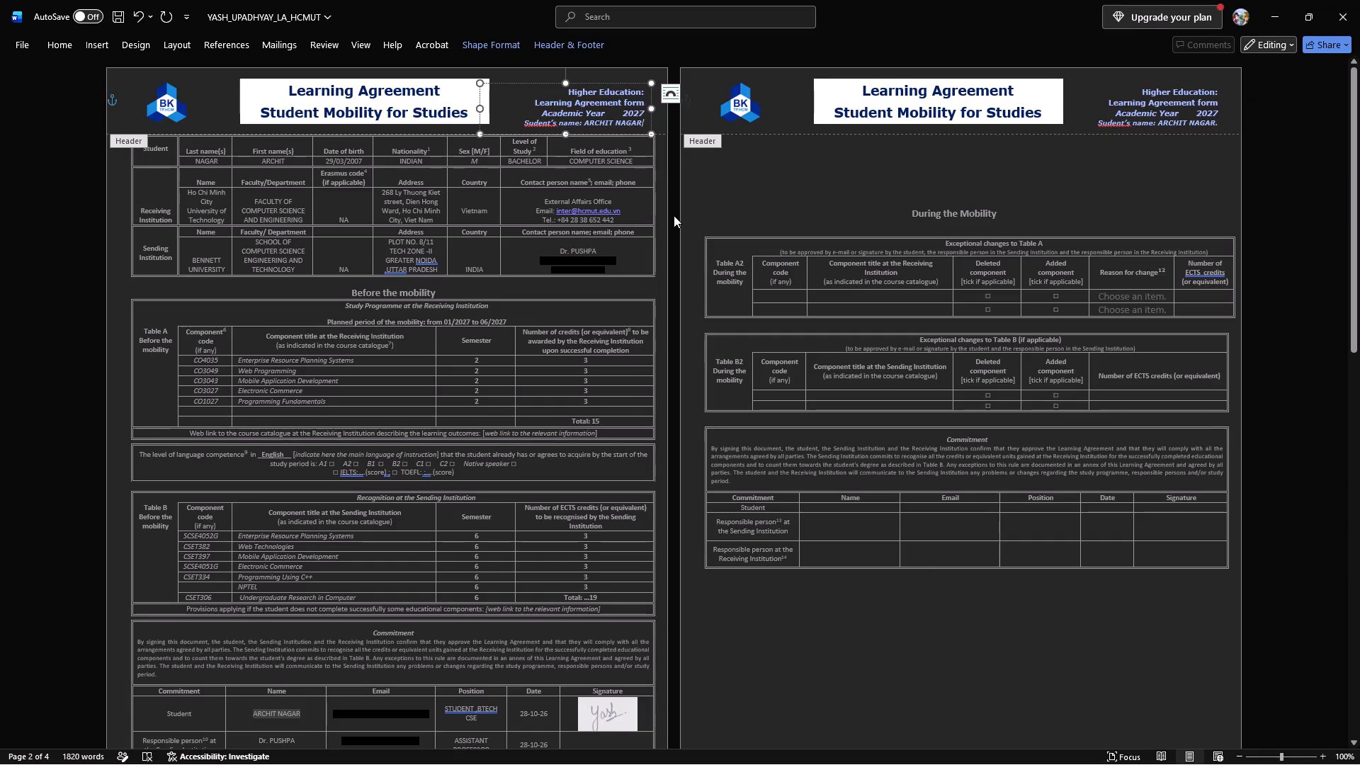
click(622, 279)
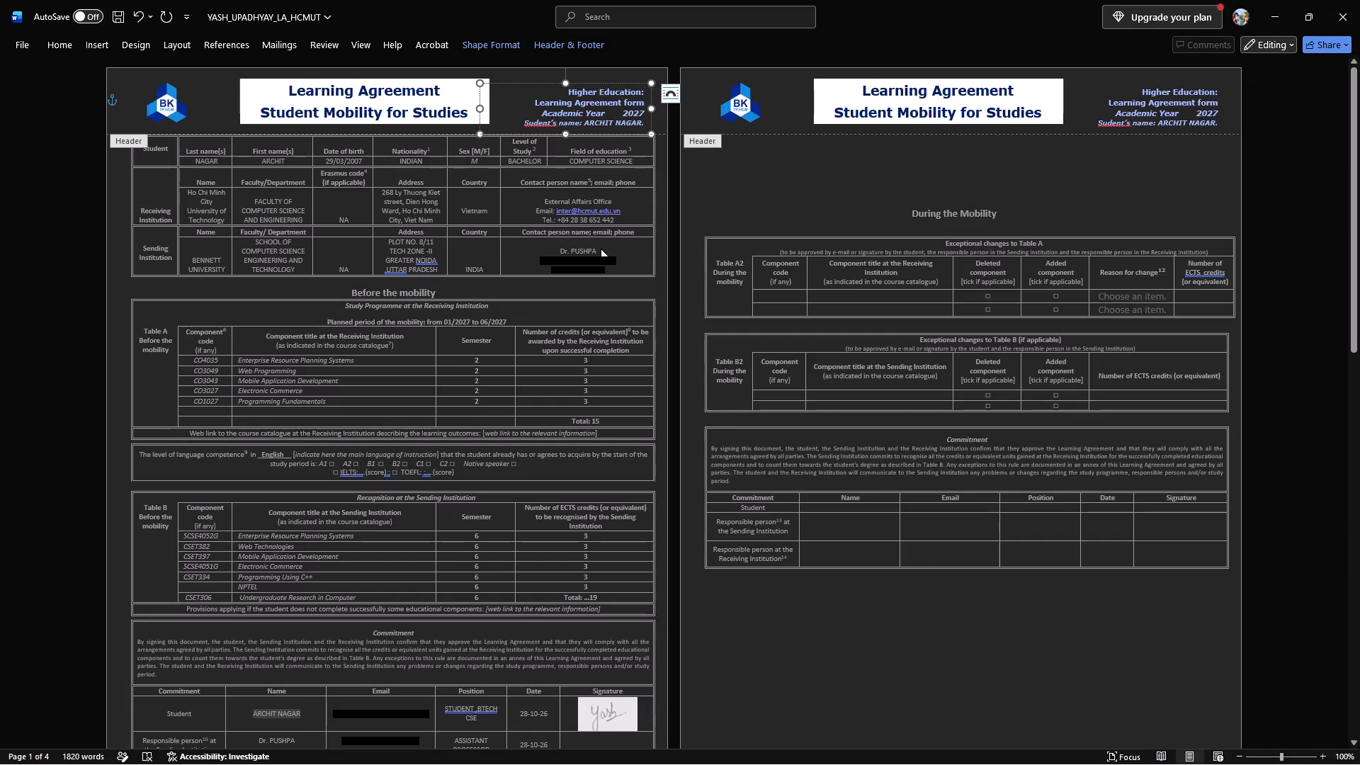
click(599, 245)
click(630, 211)
key(Return)
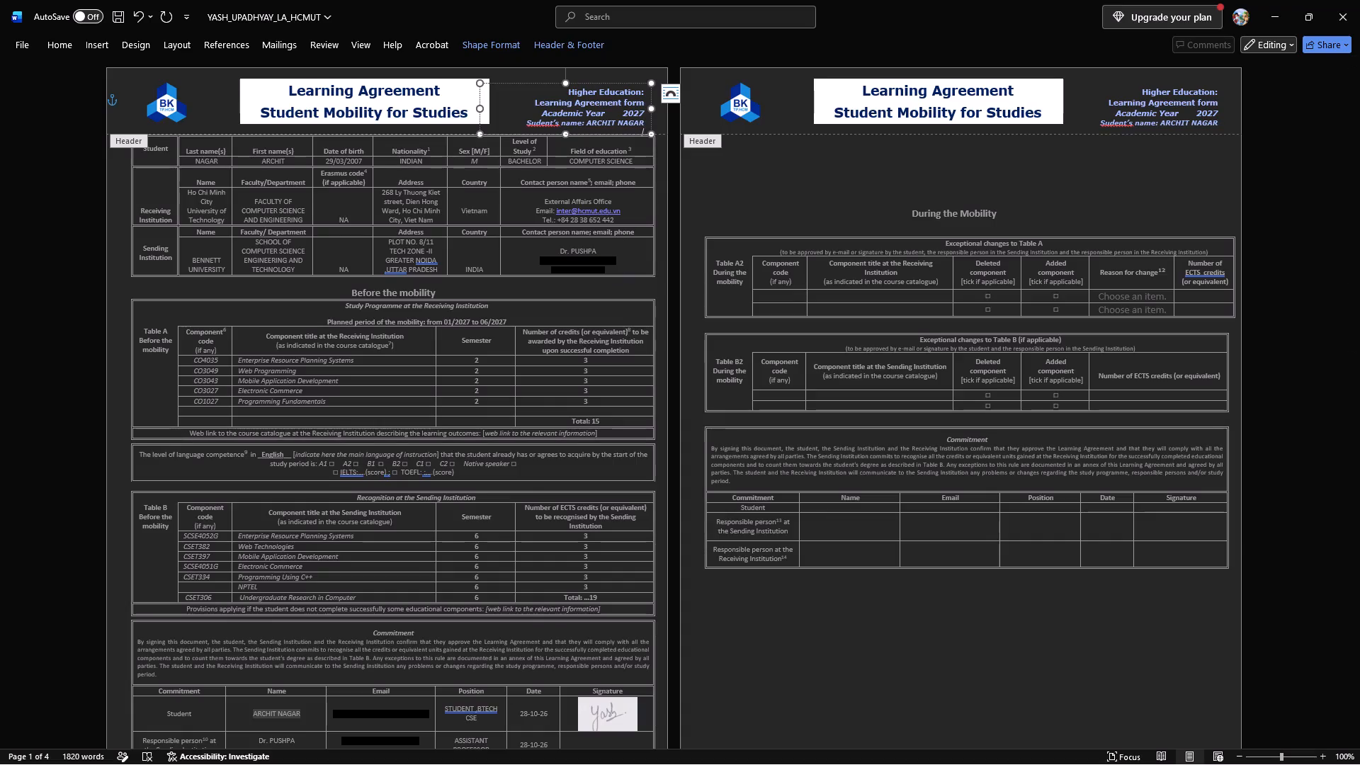
click(616, 300)
click(616, 300)
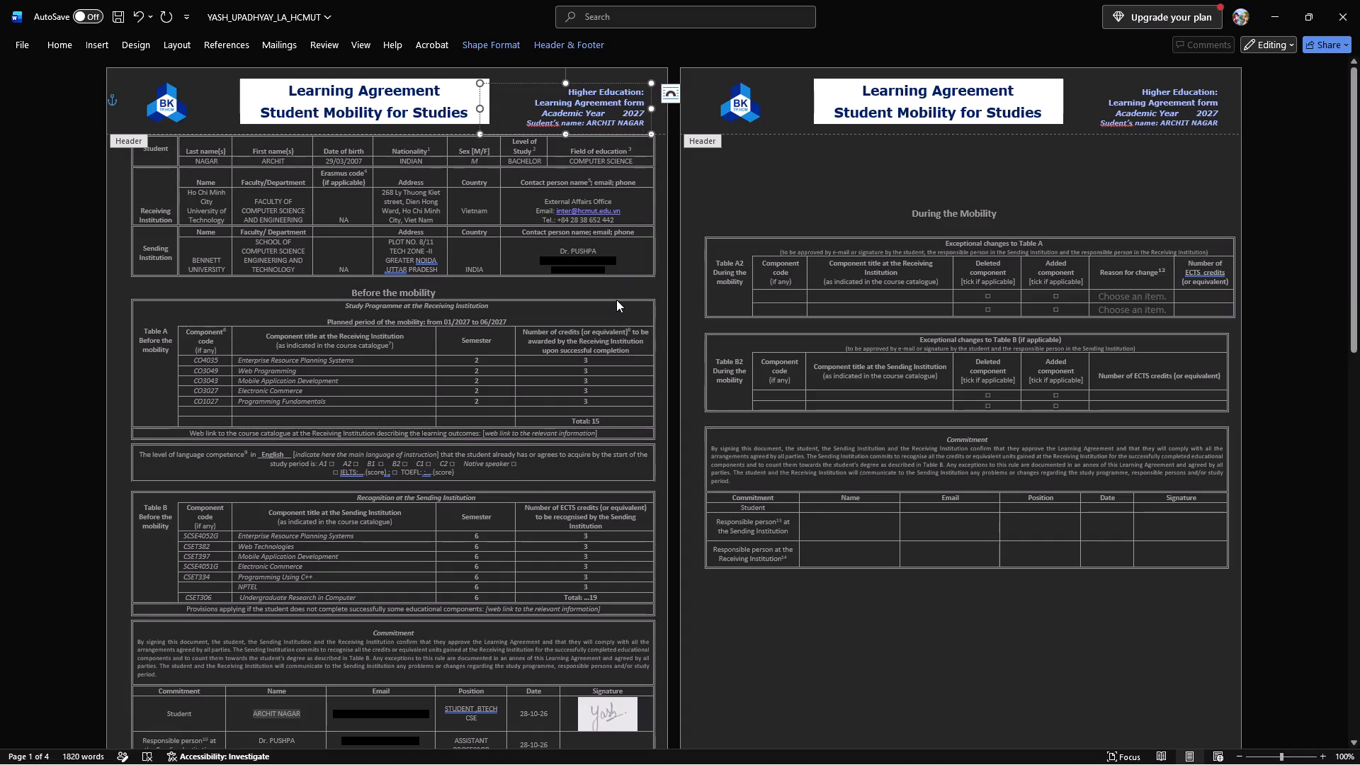
double_click(421, 206)
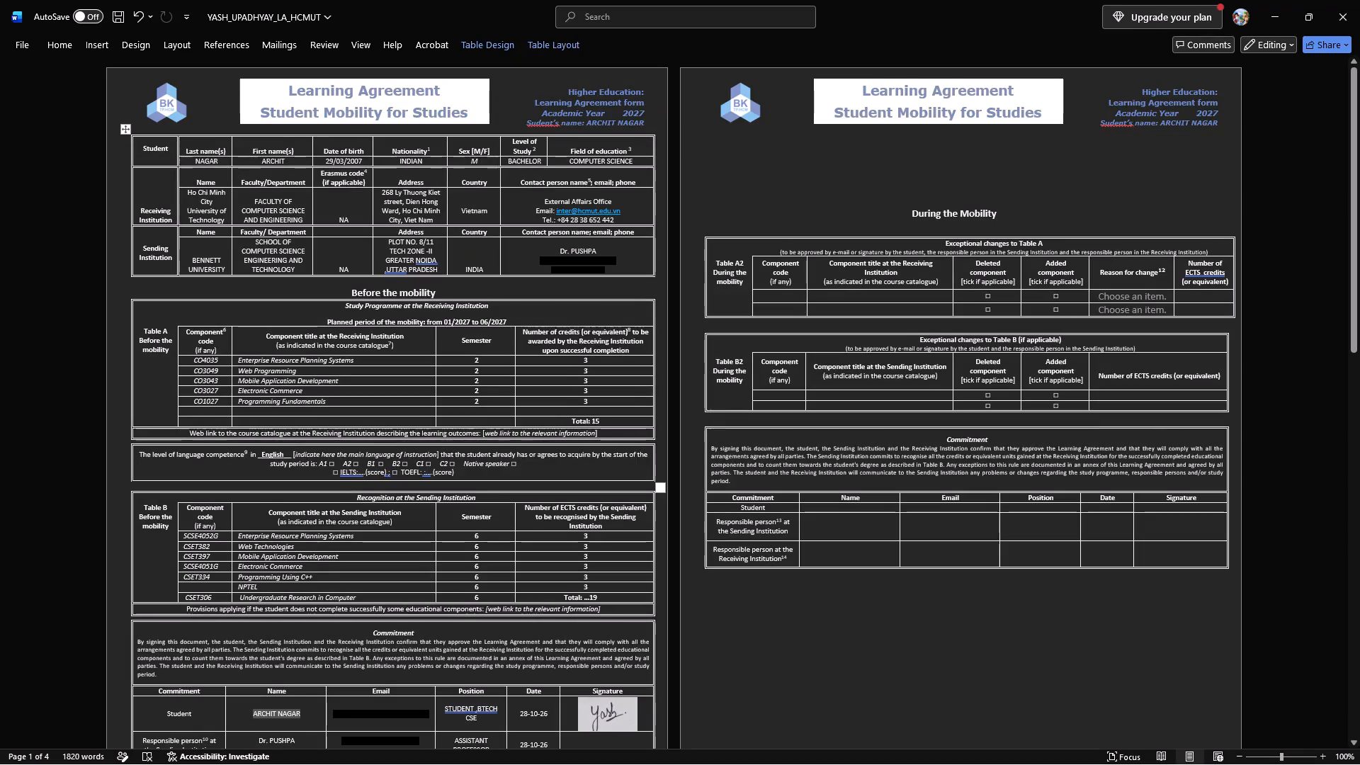
Review the remaining pages of the agreement, checking the header name, the After the Mobility tables and the footnotes.
scroll(764, 498, down, 1)
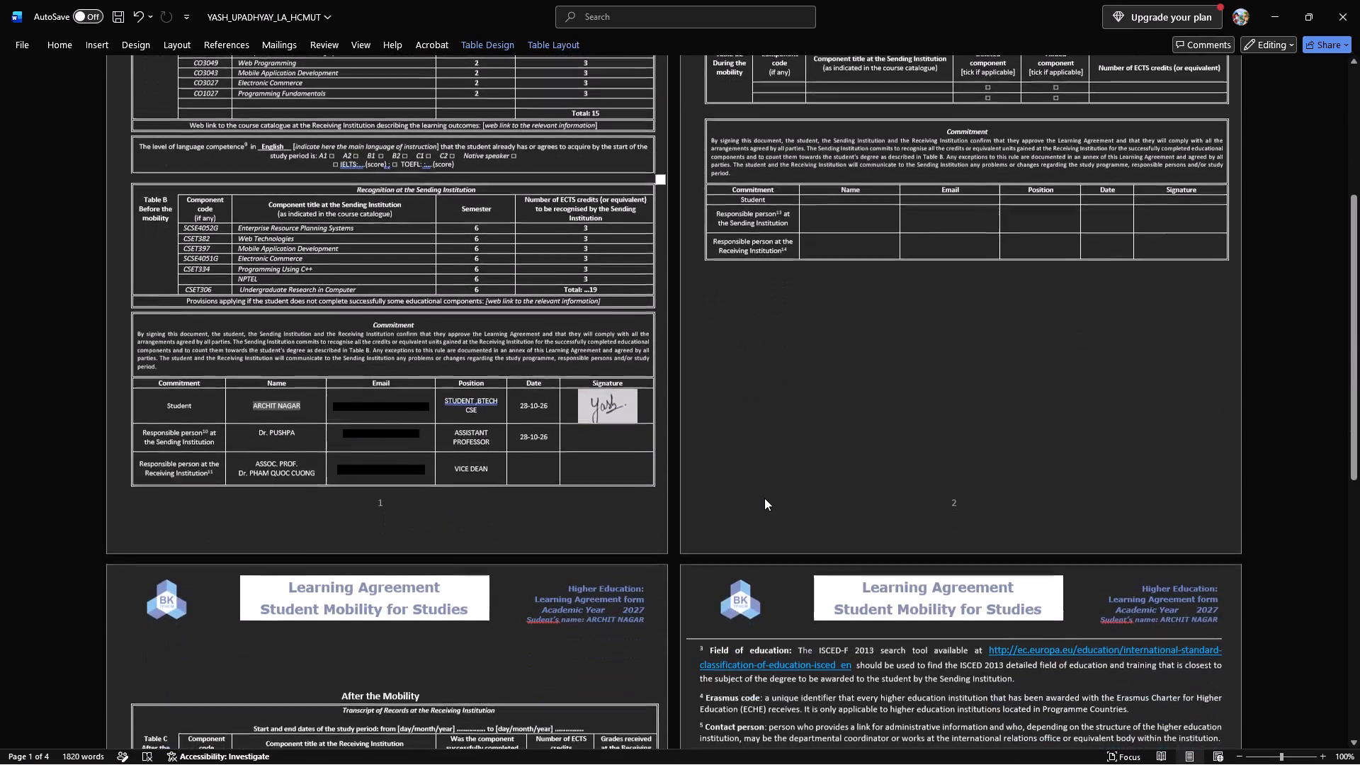
scroll(764, 498, down, 1)
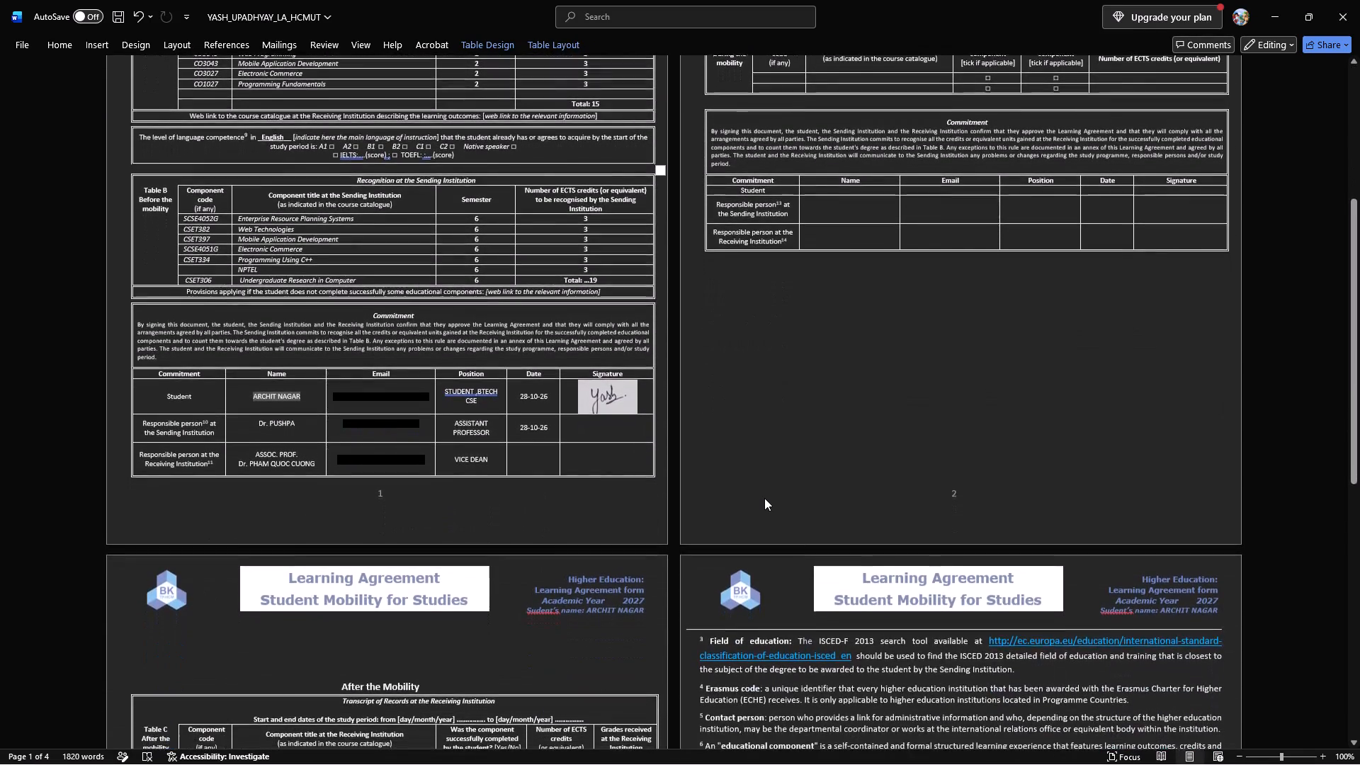
scroll(764, 498, down, 2)
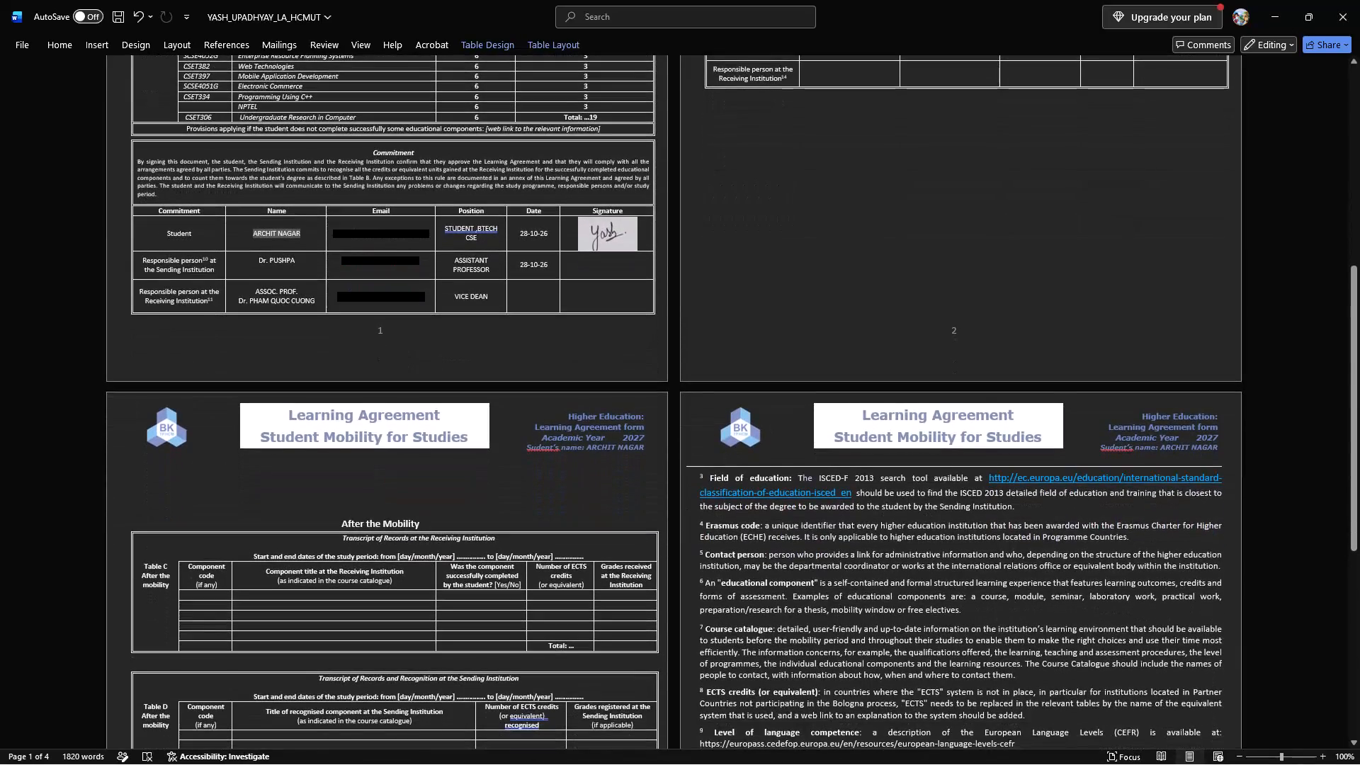
scroll(751, 637, down, 4)
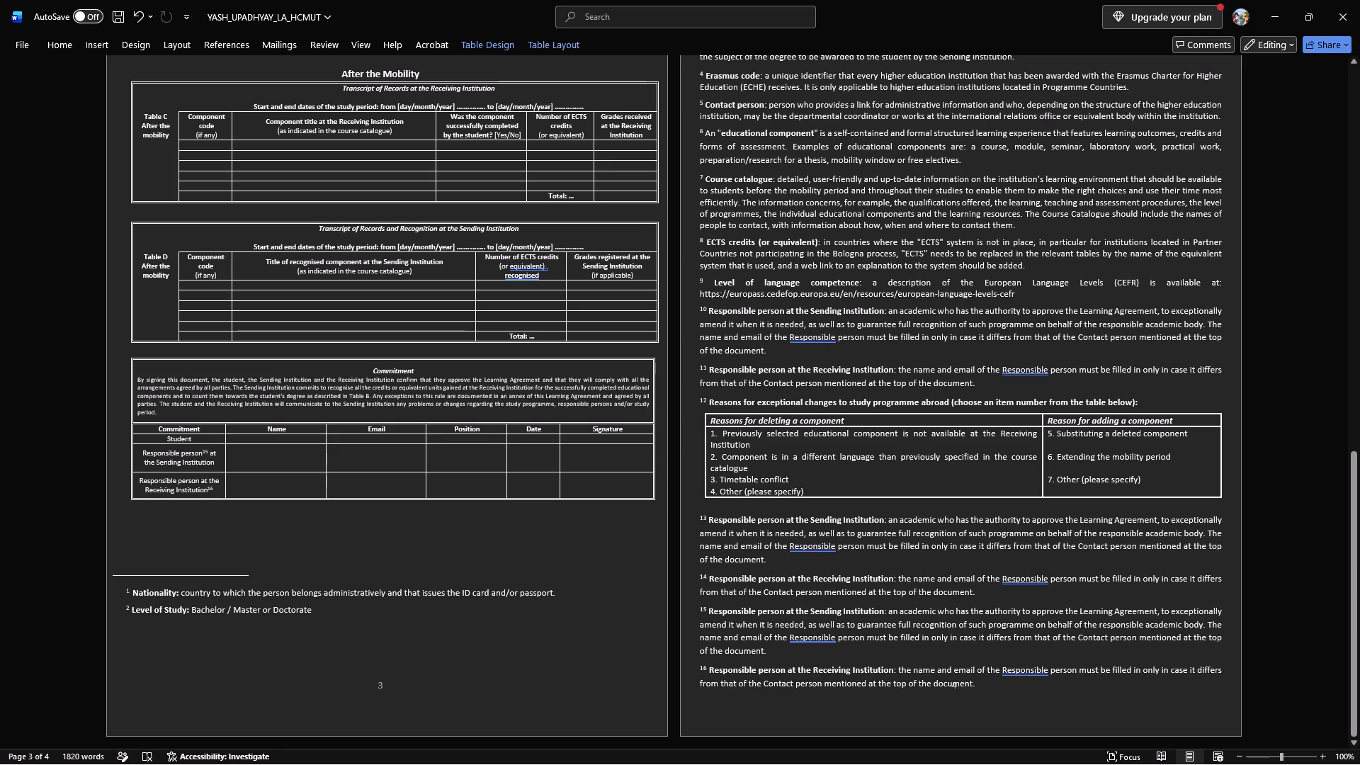
scroll(968, 554, up, 2)
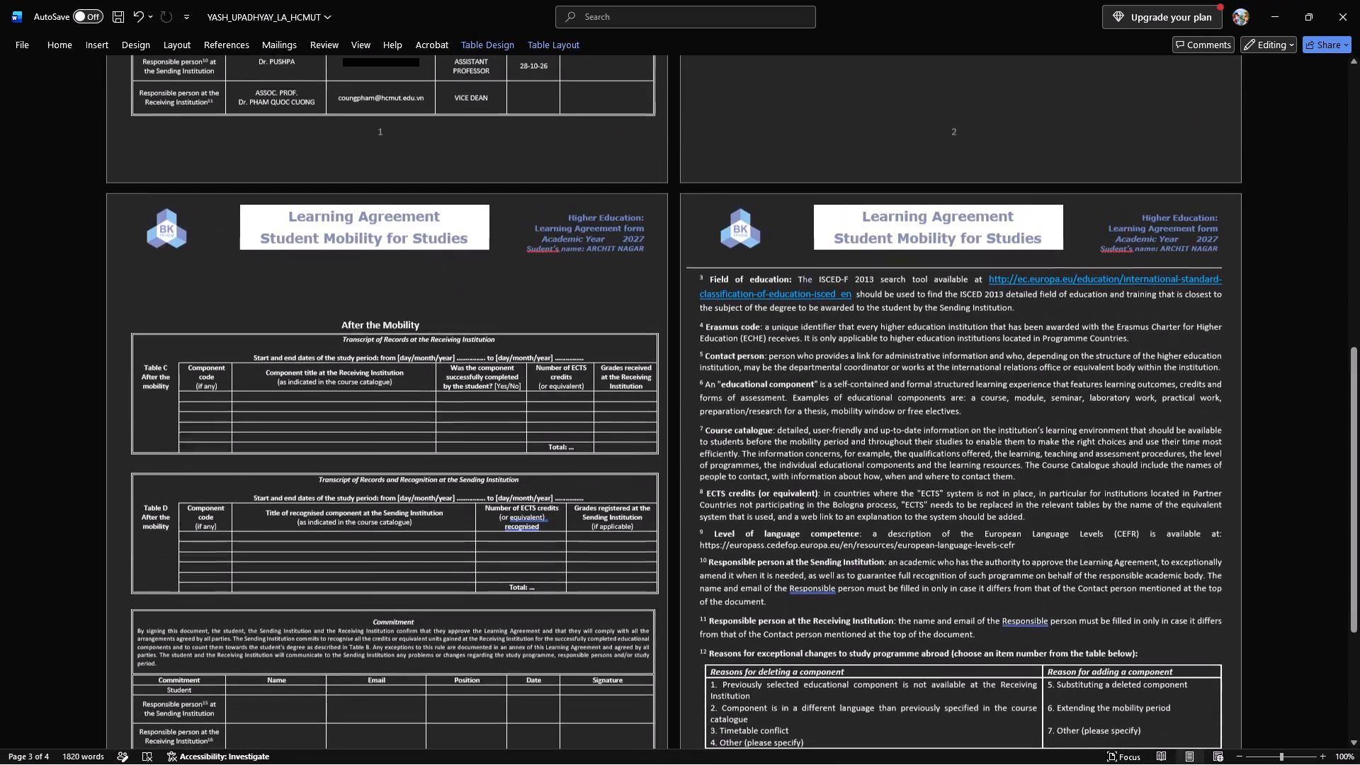
double_click(968, 554)
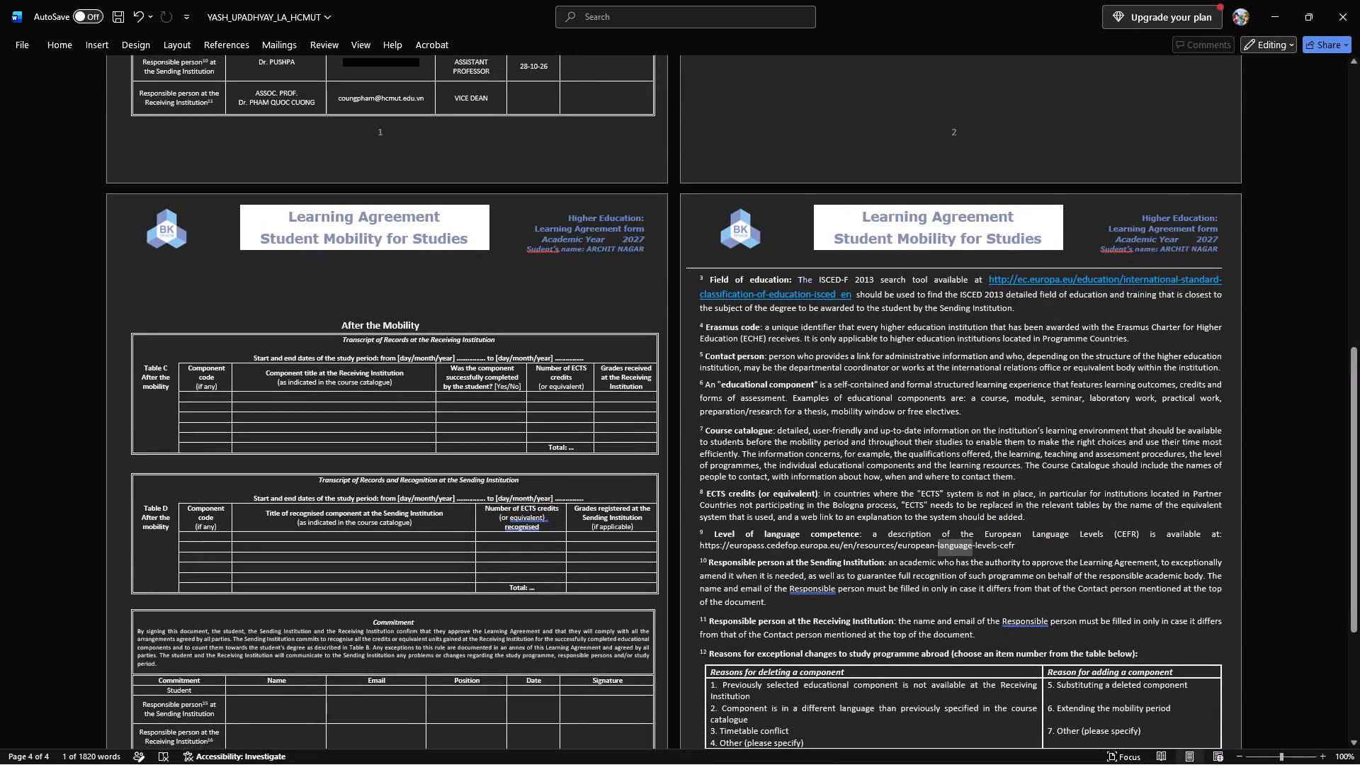
click(639, 293)
Change the student's signature picture in the page 1 Commitment table to an image file from the Downloads folder.
scroll(639, 293, up, 2)
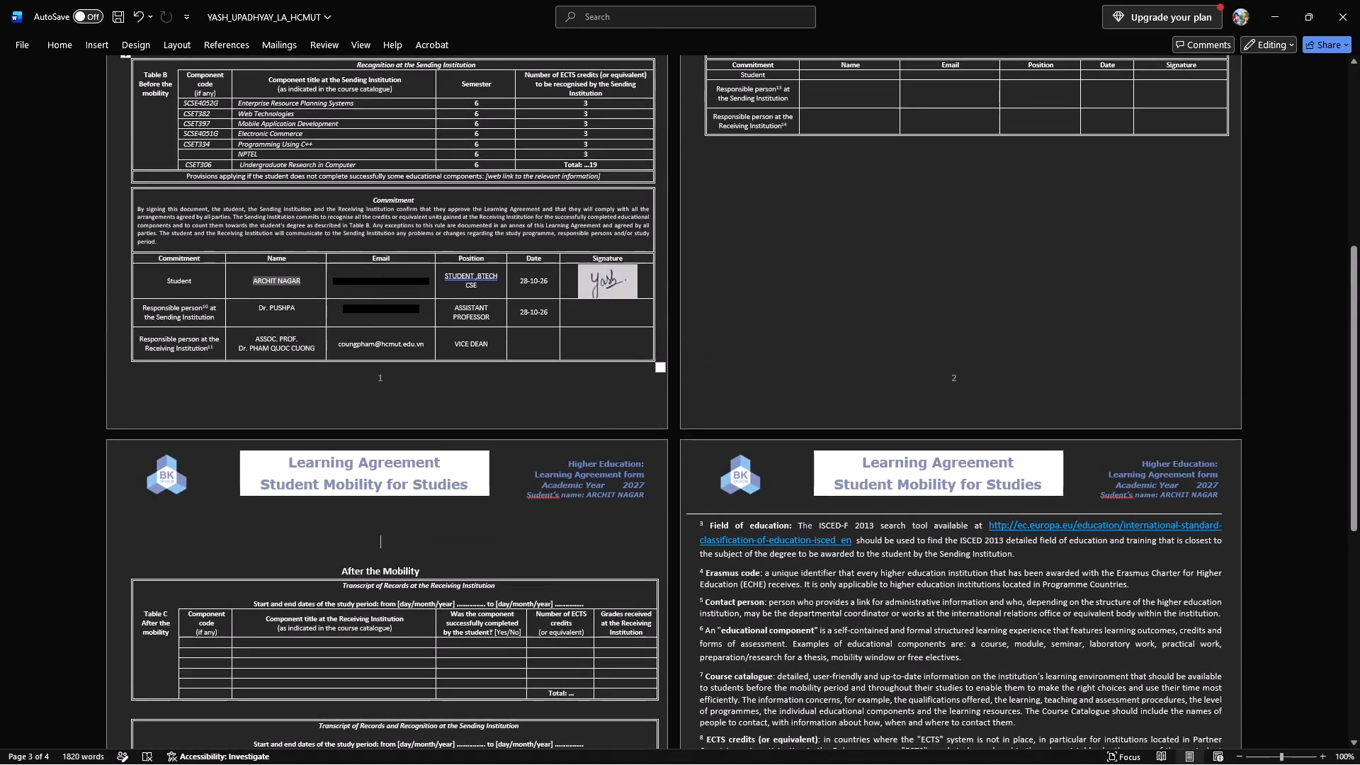
scroll(538, 591, up, 2)
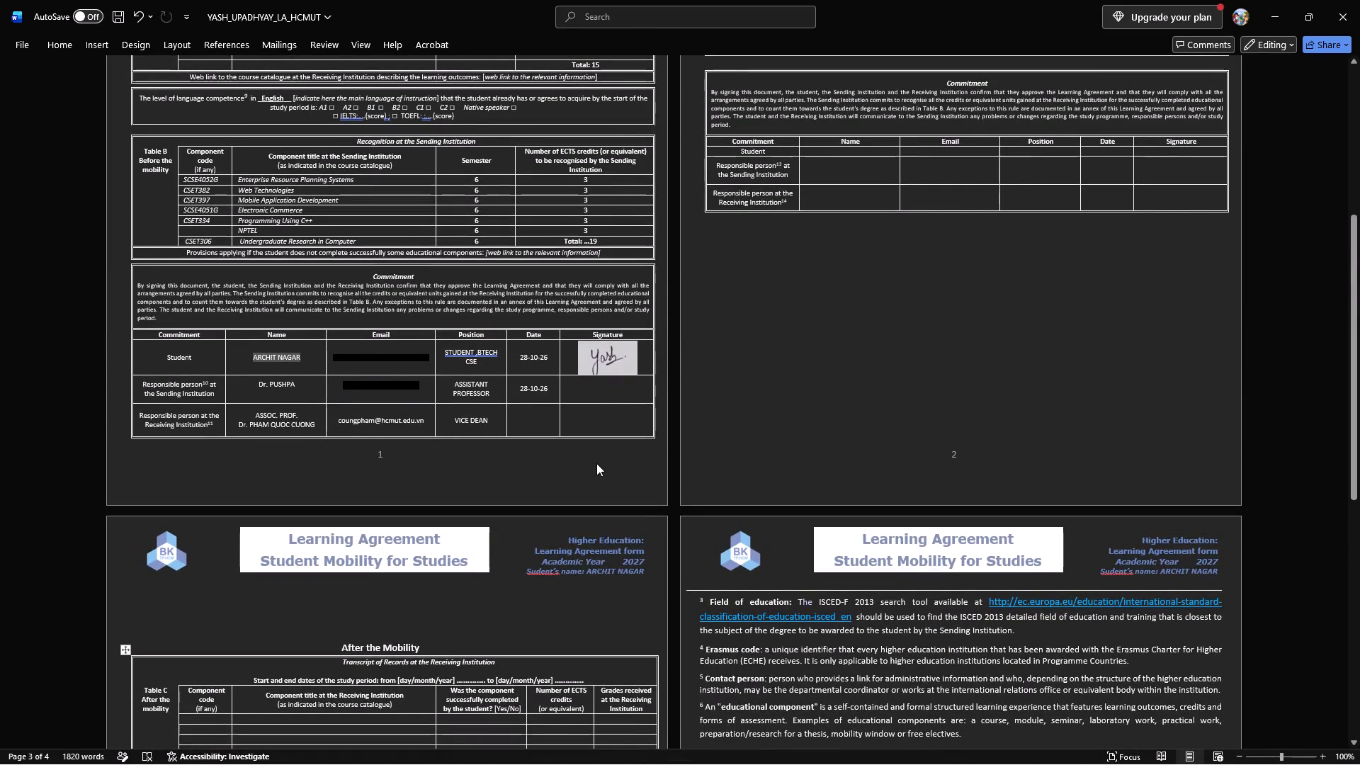
right_click(600, 362)
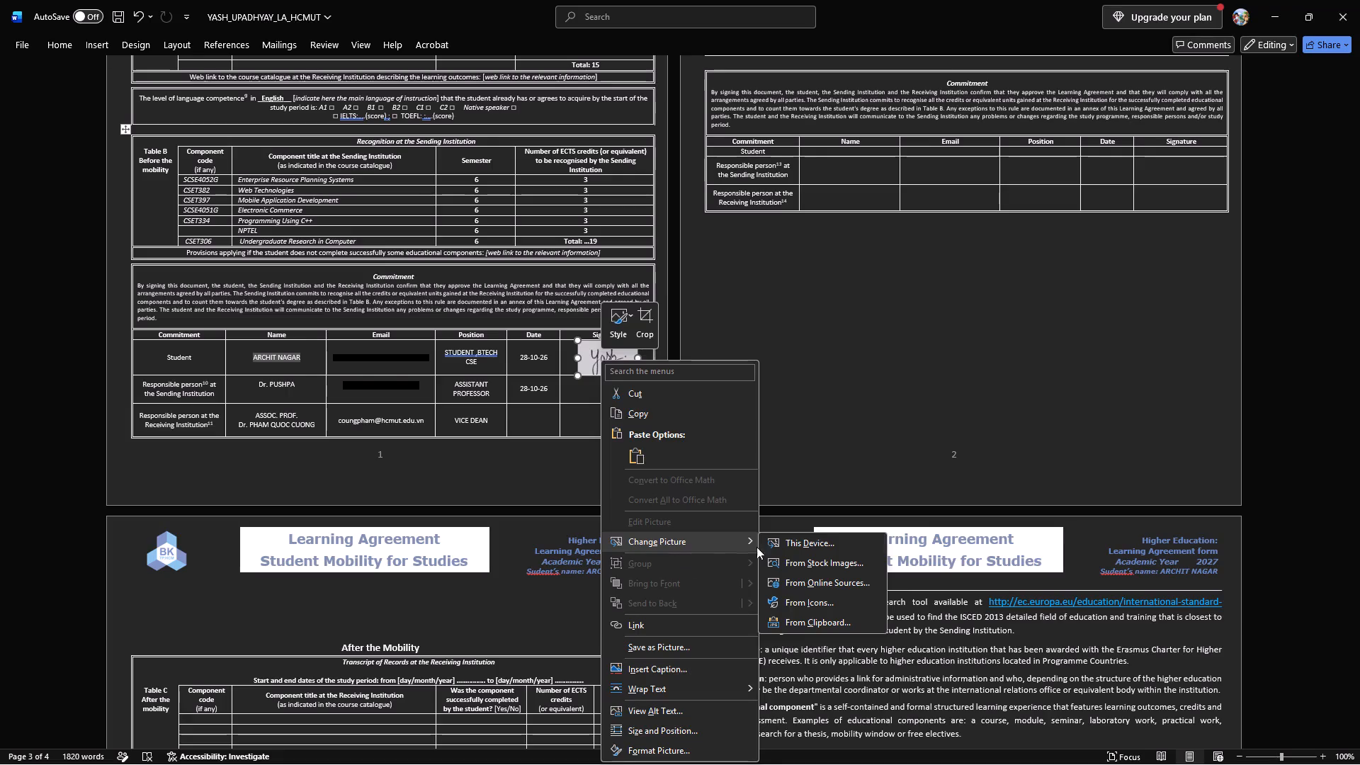
click(809, 538)
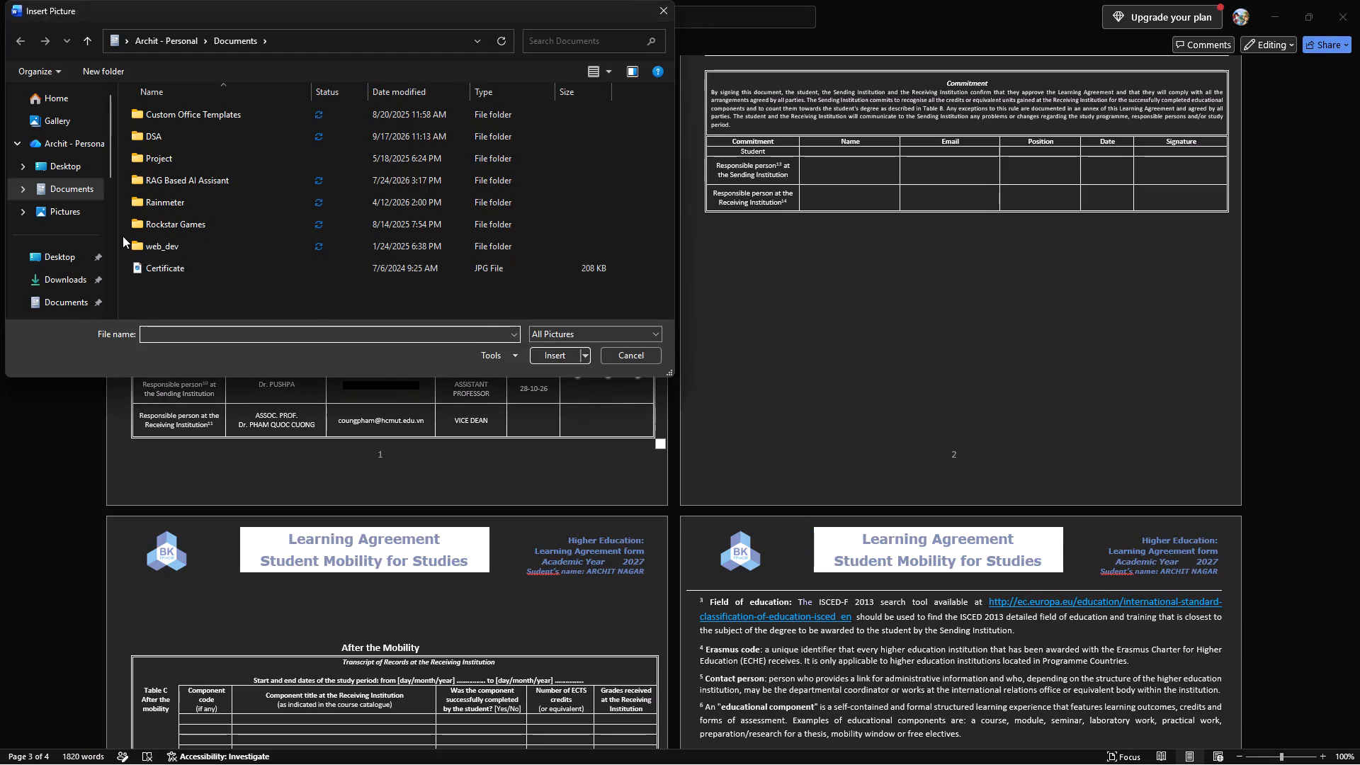
double_click(44, 278)
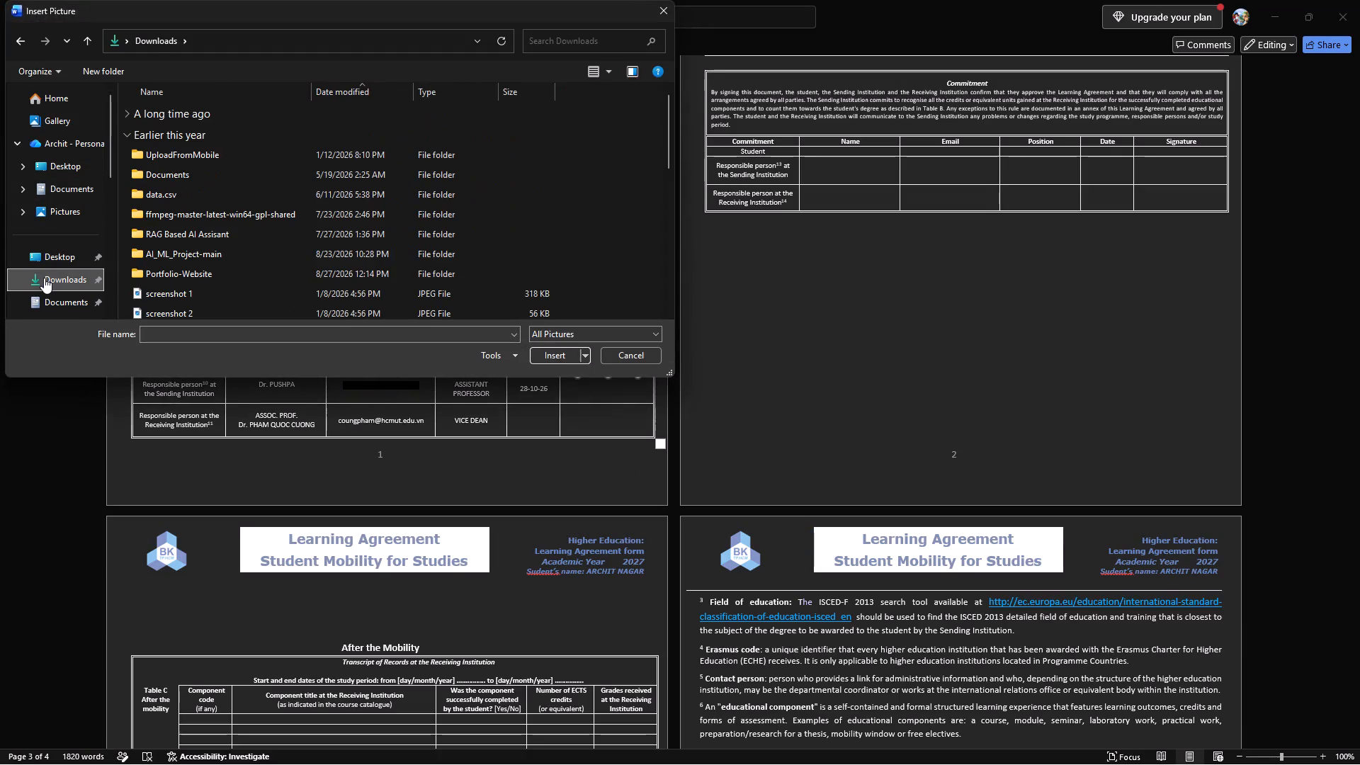
scroll(240, 261, down, 1)
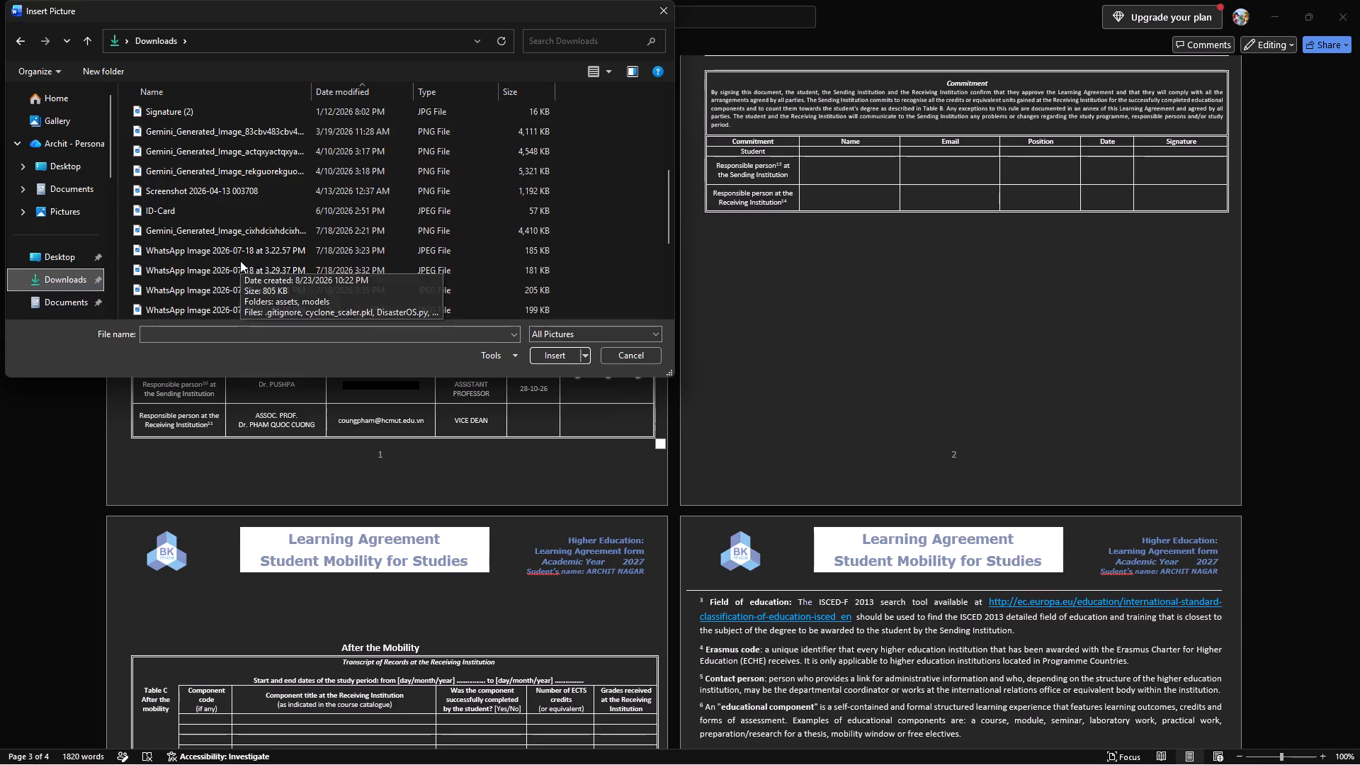
Insert the handwritten signature image from the Downloads folder as the student's signature picture in the page 1 Commitment table.
scroll(240, 261, down, 1)
double_click(210, 110)
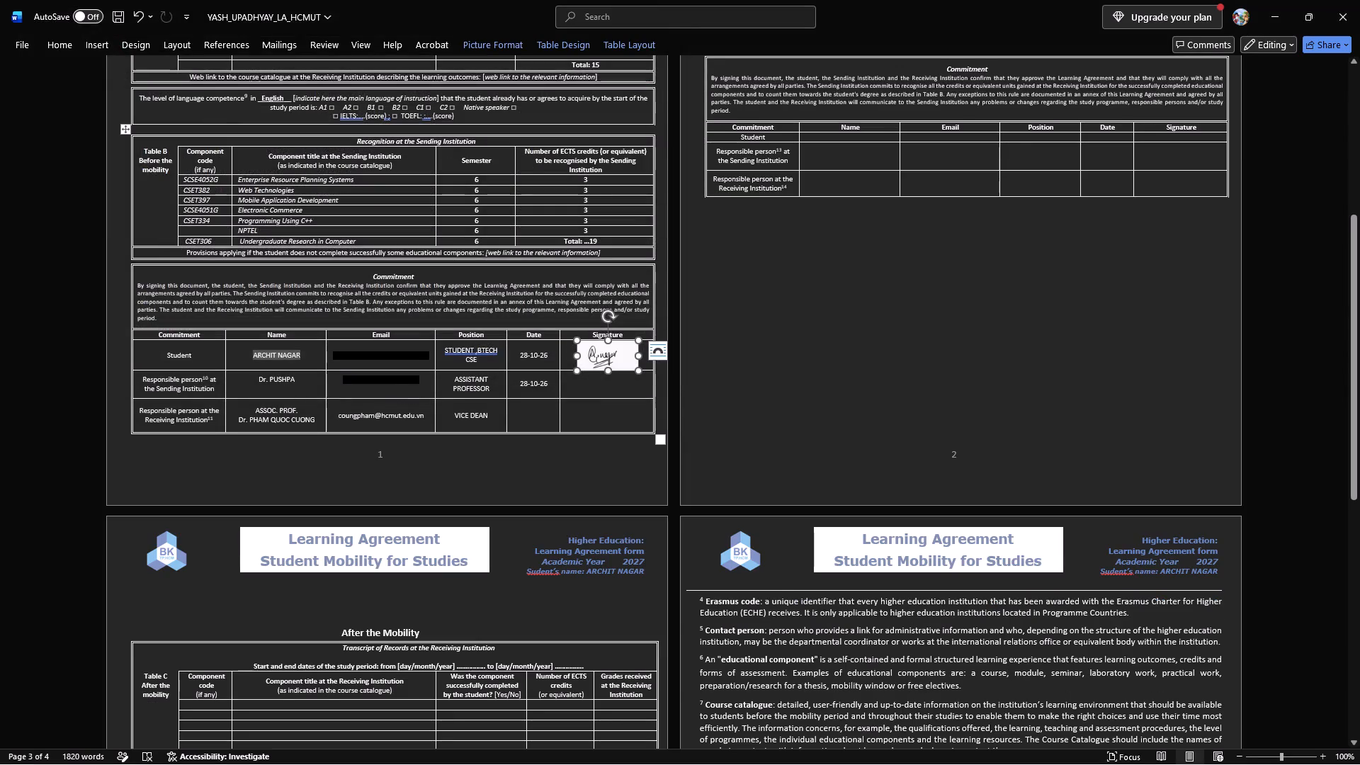
click(587, 471)
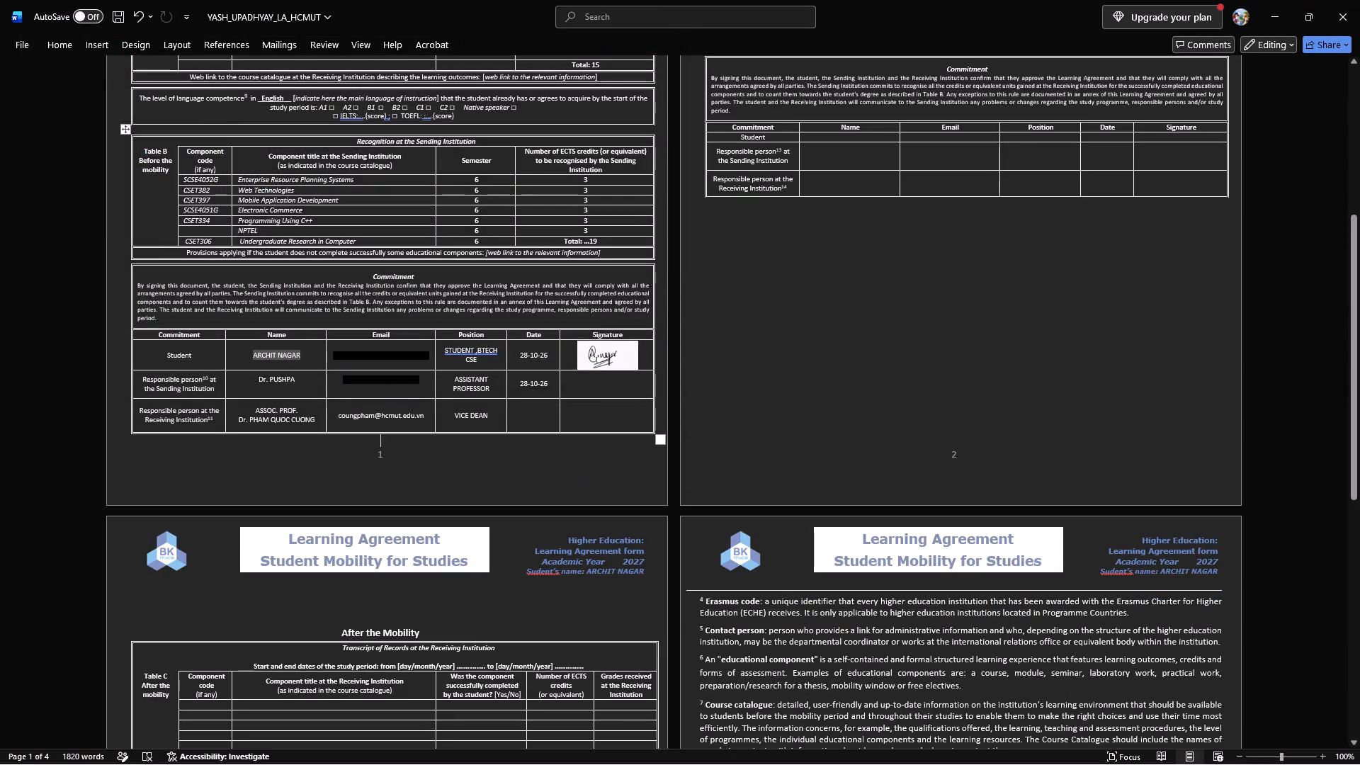
click(618, 357)
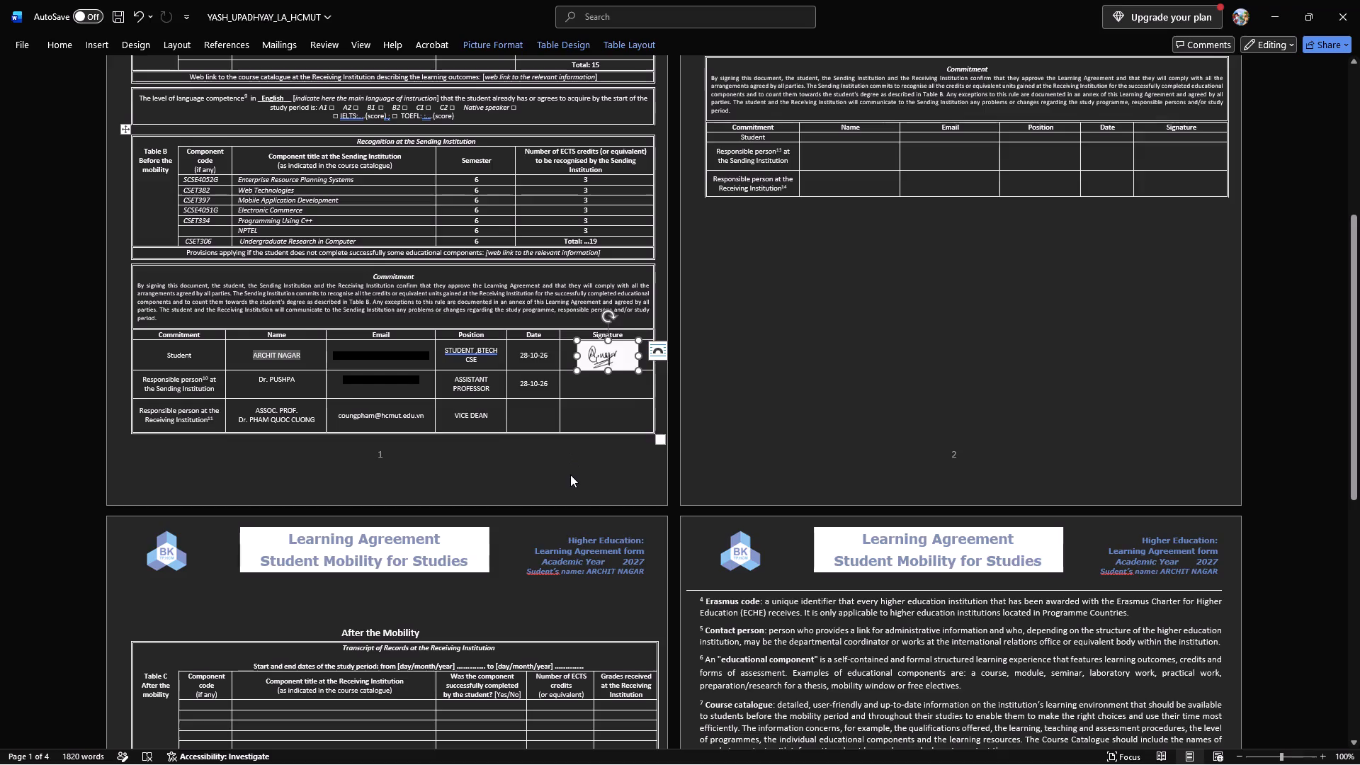
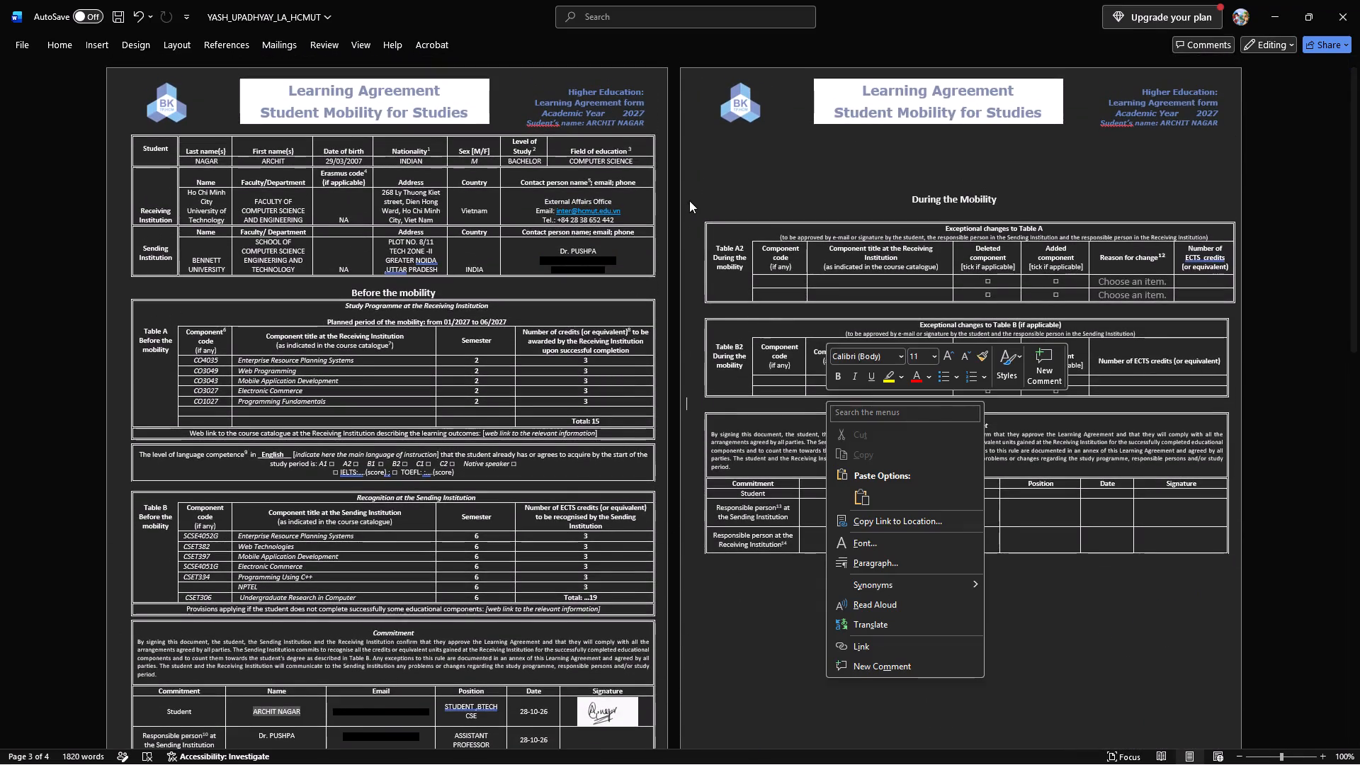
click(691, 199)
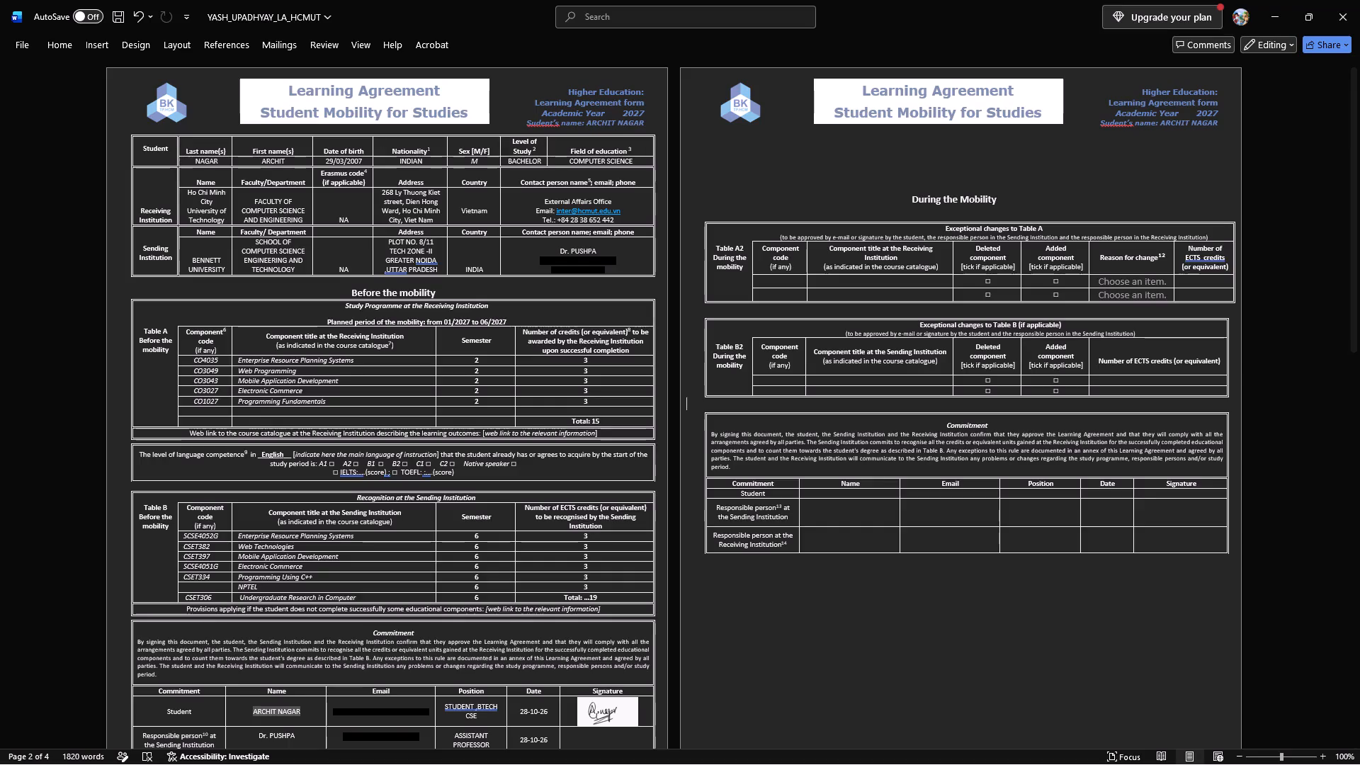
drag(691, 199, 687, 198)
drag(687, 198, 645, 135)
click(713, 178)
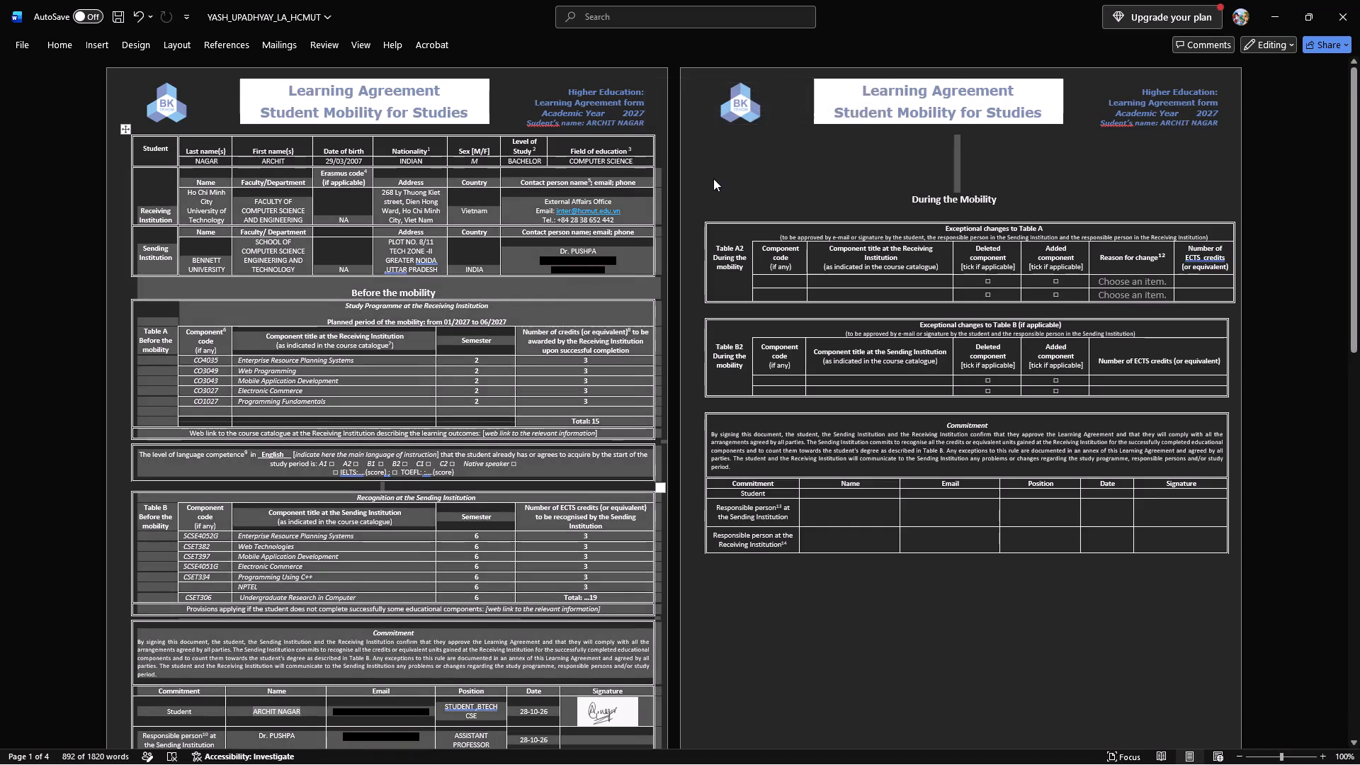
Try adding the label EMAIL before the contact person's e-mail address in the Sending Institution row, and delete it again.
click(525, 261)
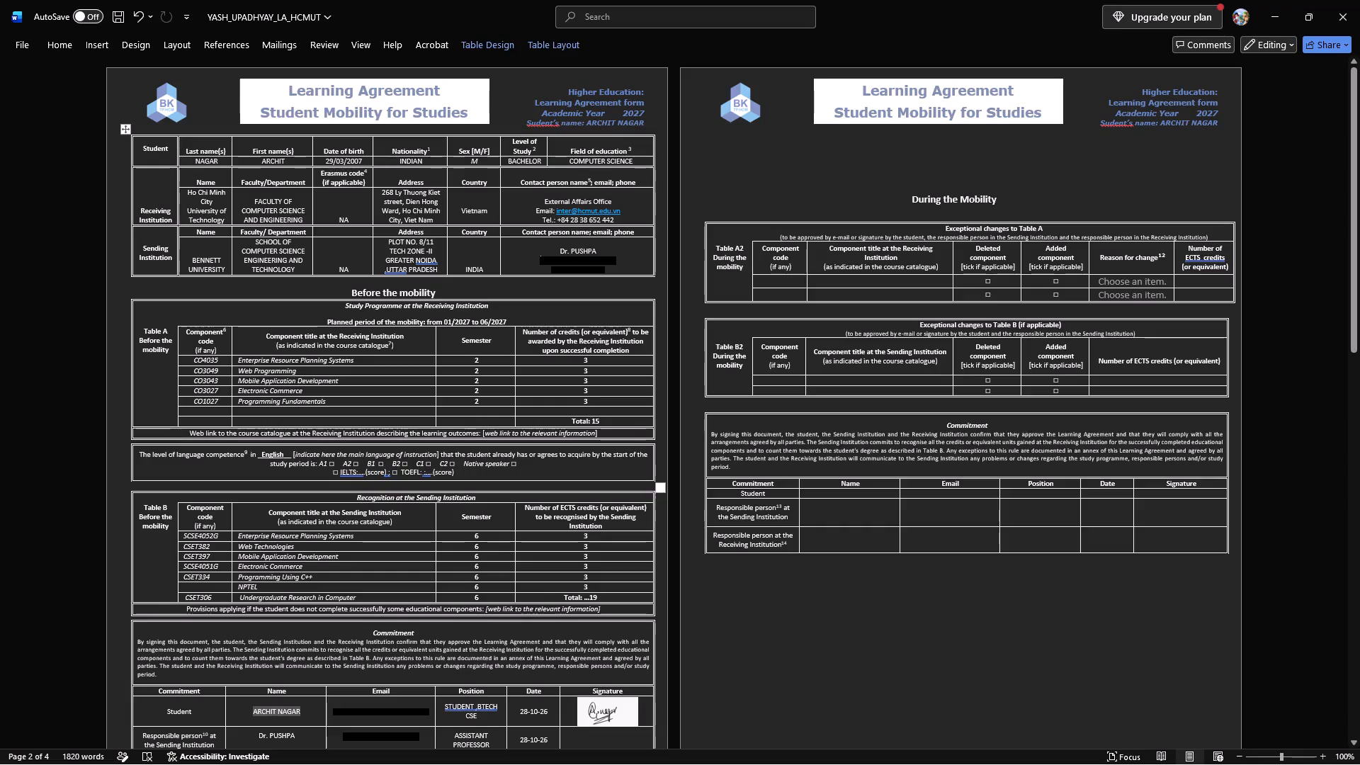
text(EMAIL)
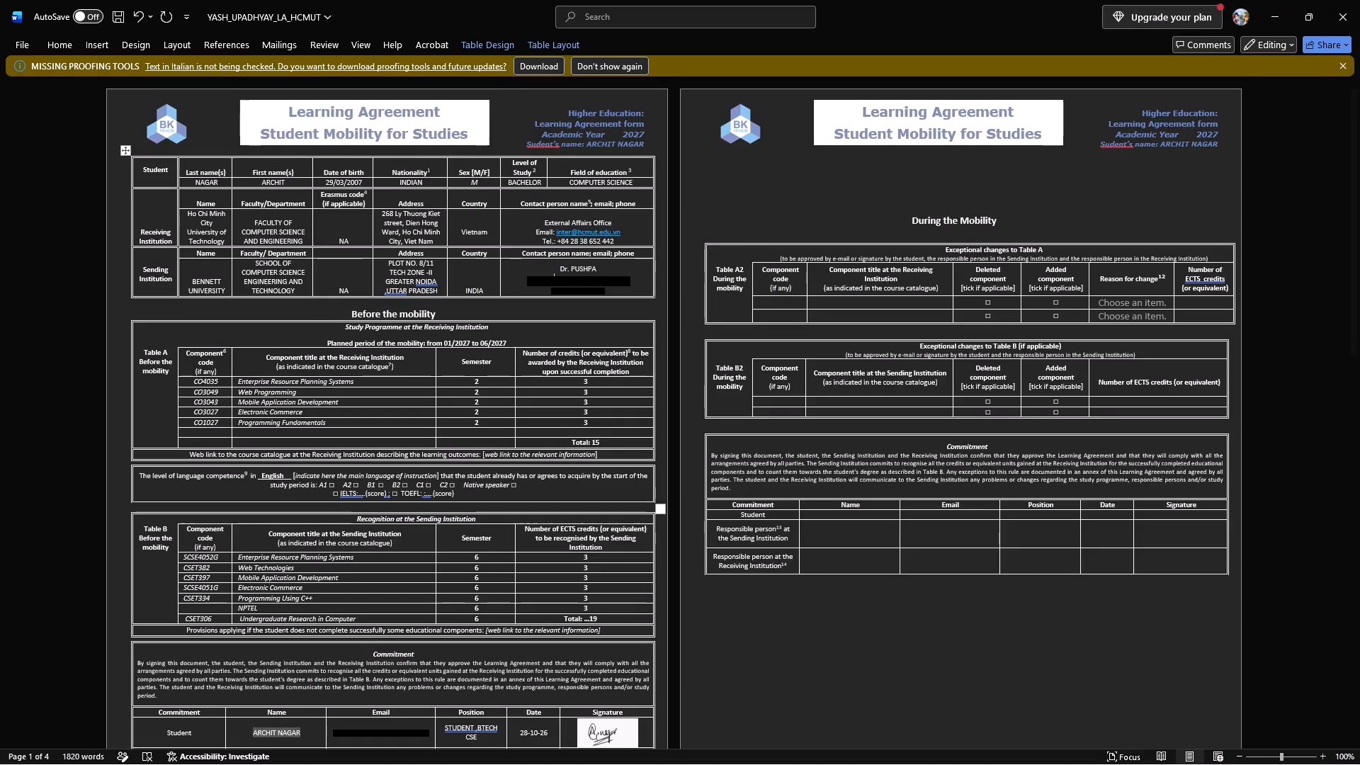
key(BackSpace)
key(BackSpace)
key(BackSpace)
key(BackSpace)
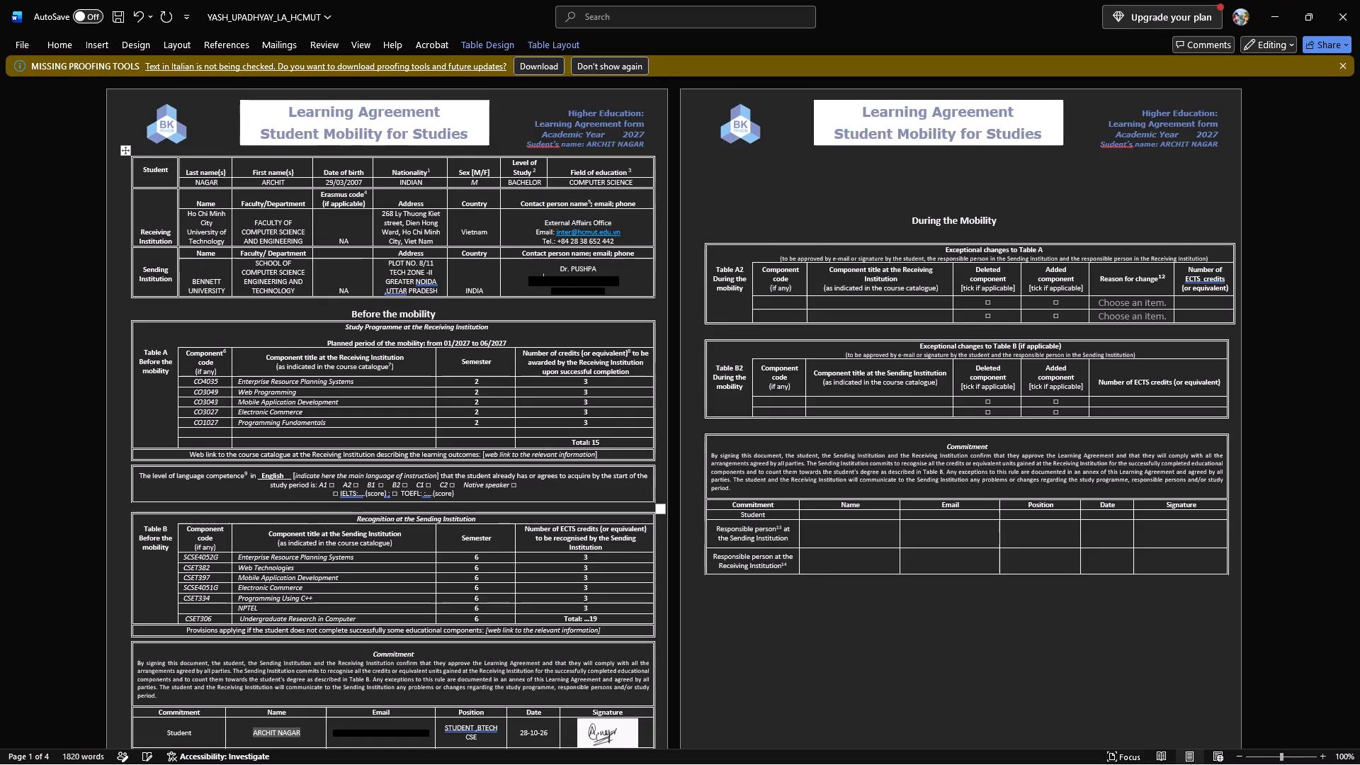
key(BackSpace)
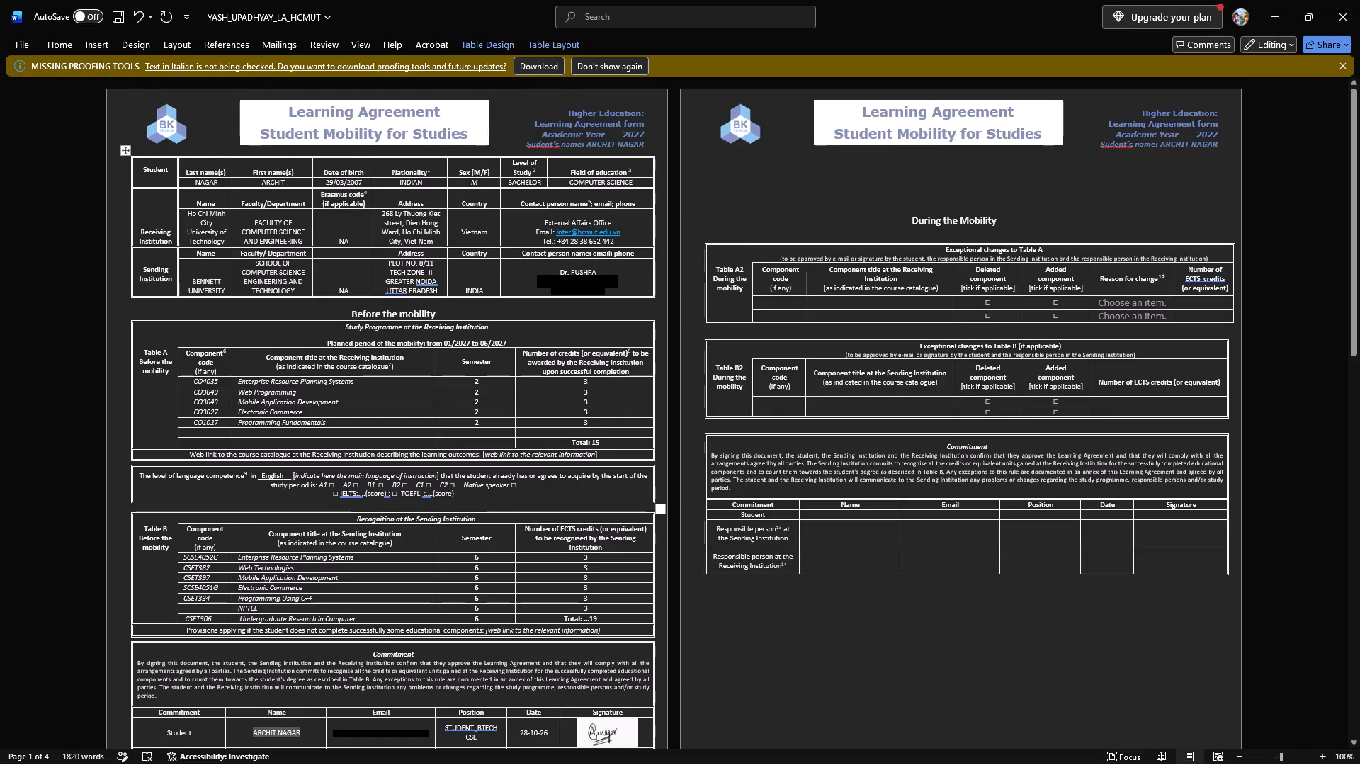
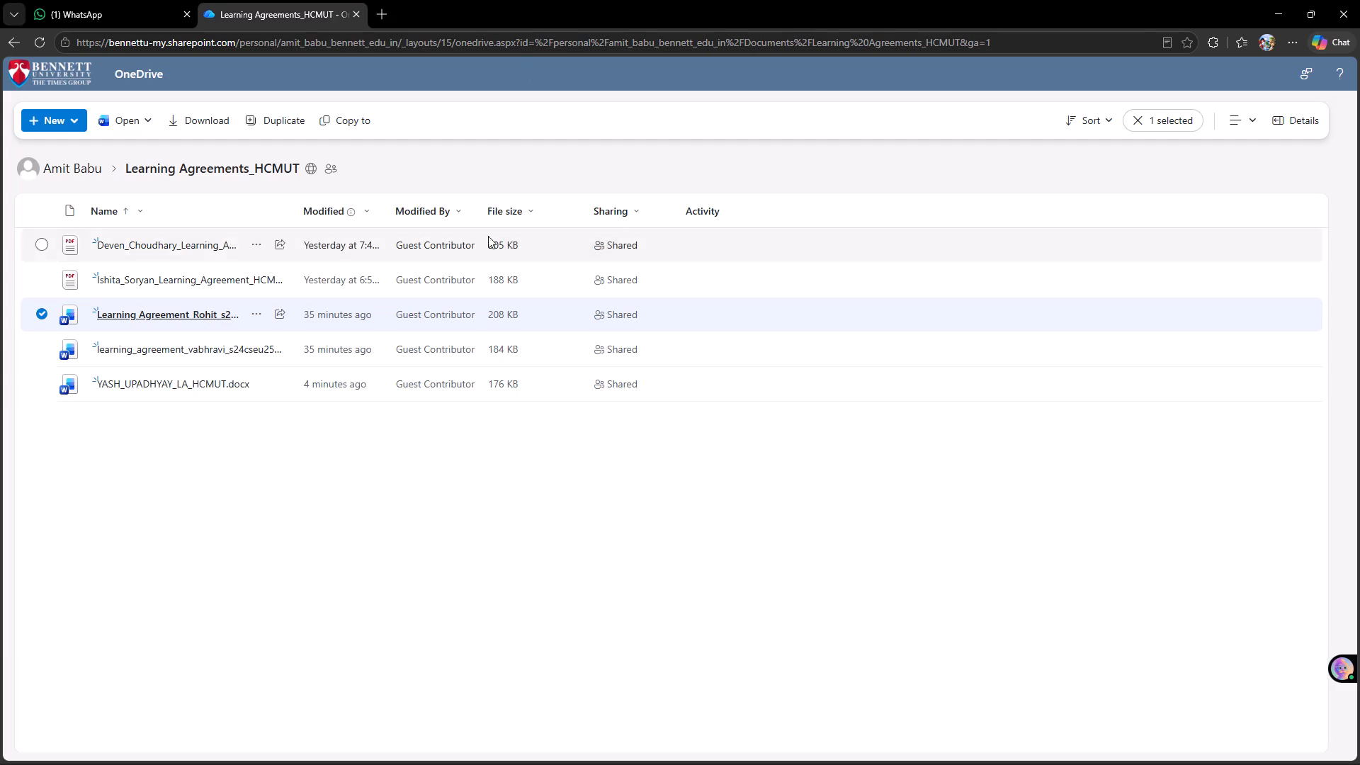
In the shared OneDrive folder Learning Agreements_HCMUT, open Deven's PDF agreement and examine its first page from the header down.
click(169, 239)
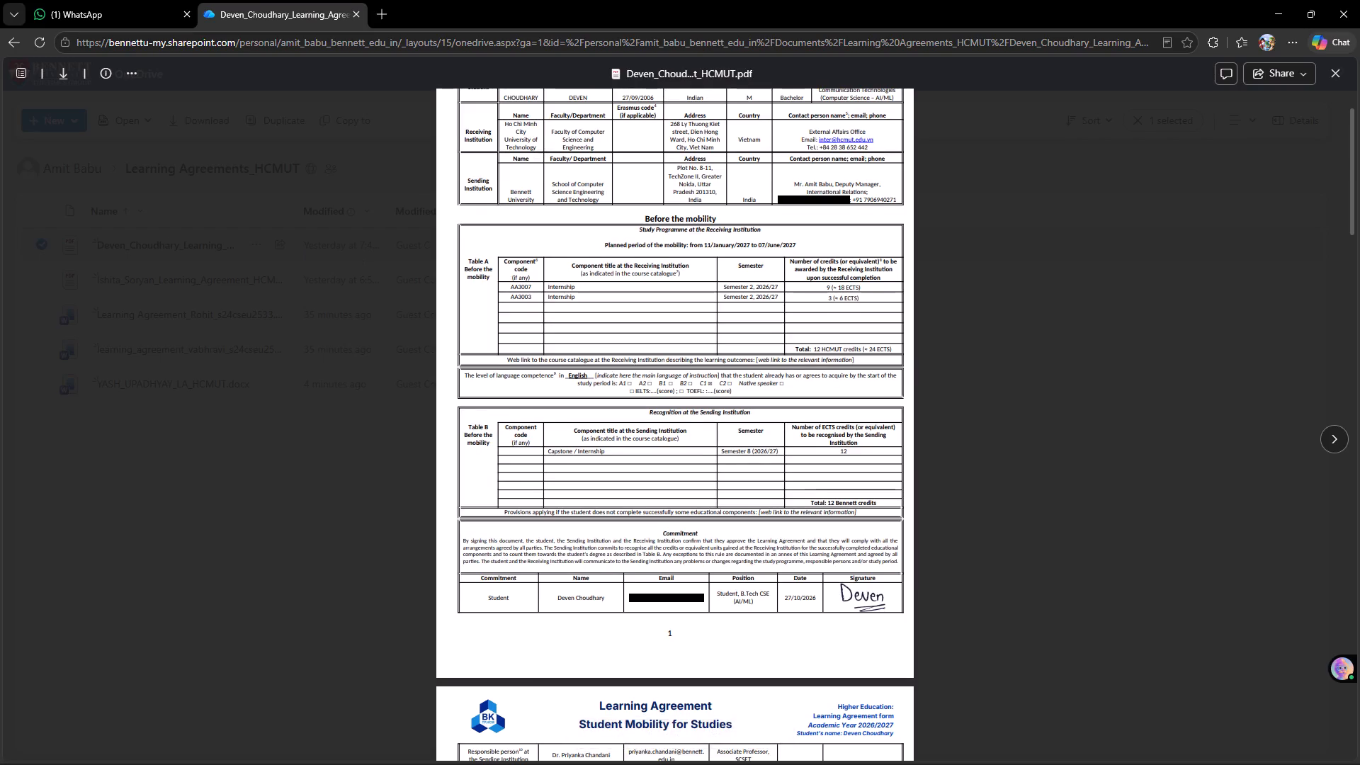
scroll(573, 297, up, 2)
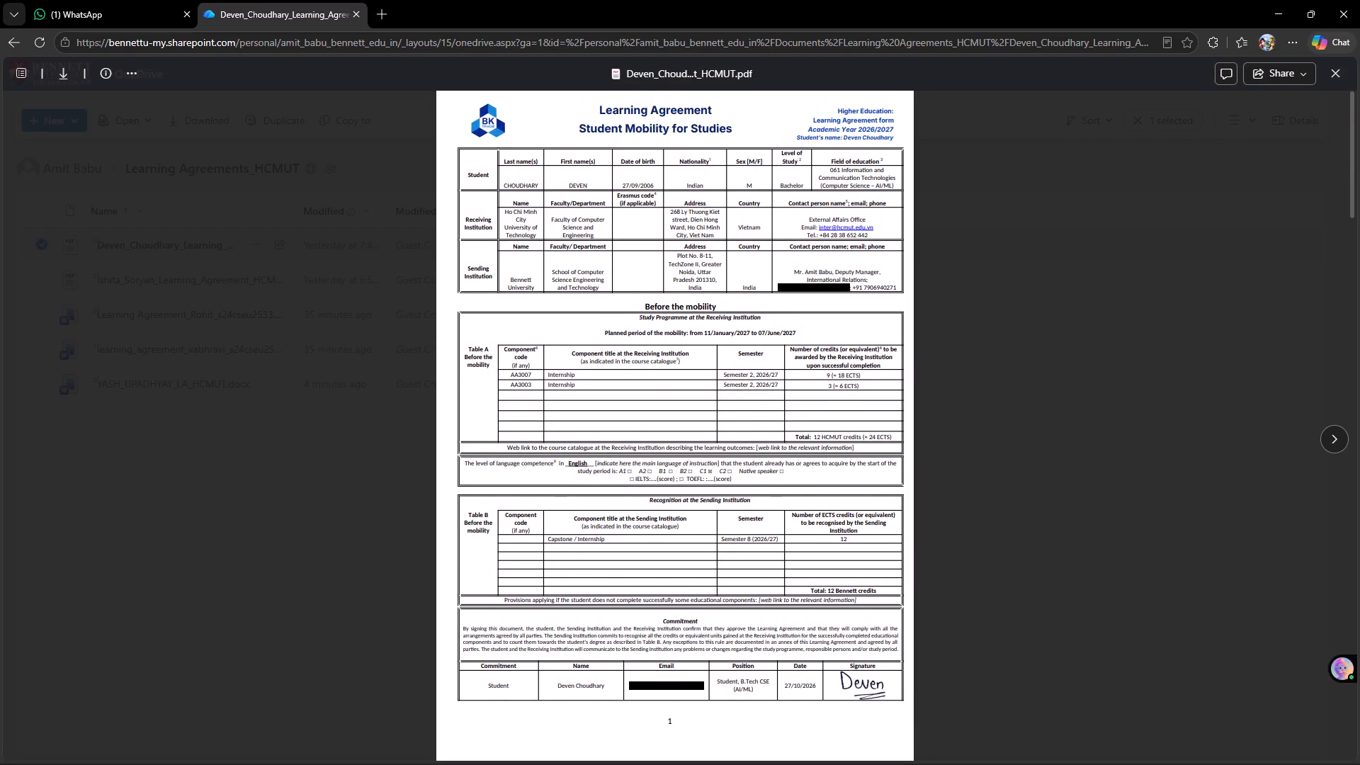
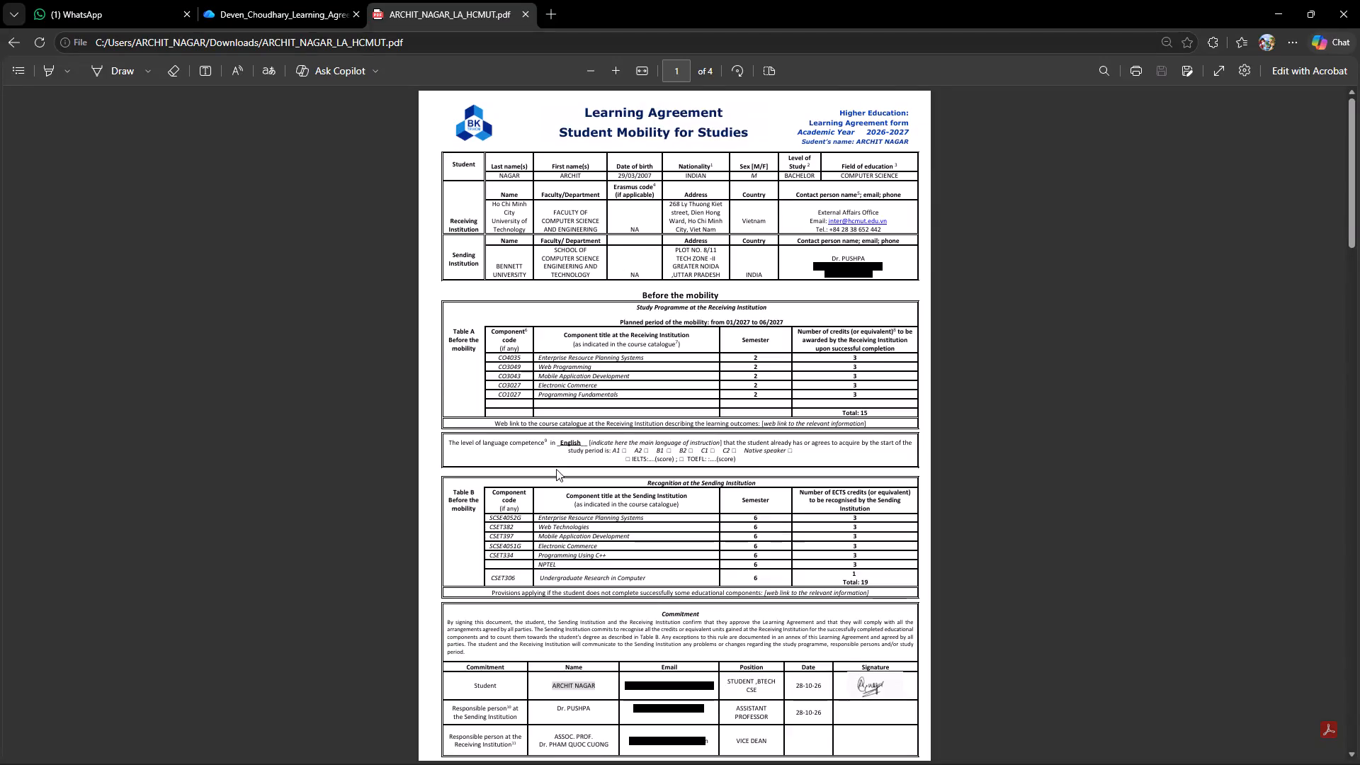
Review all four pages of the student's own downloaded Learning Agreement PDF, returning to the first page's course tables and commitment section.
scroll(556, 469, down, 8)
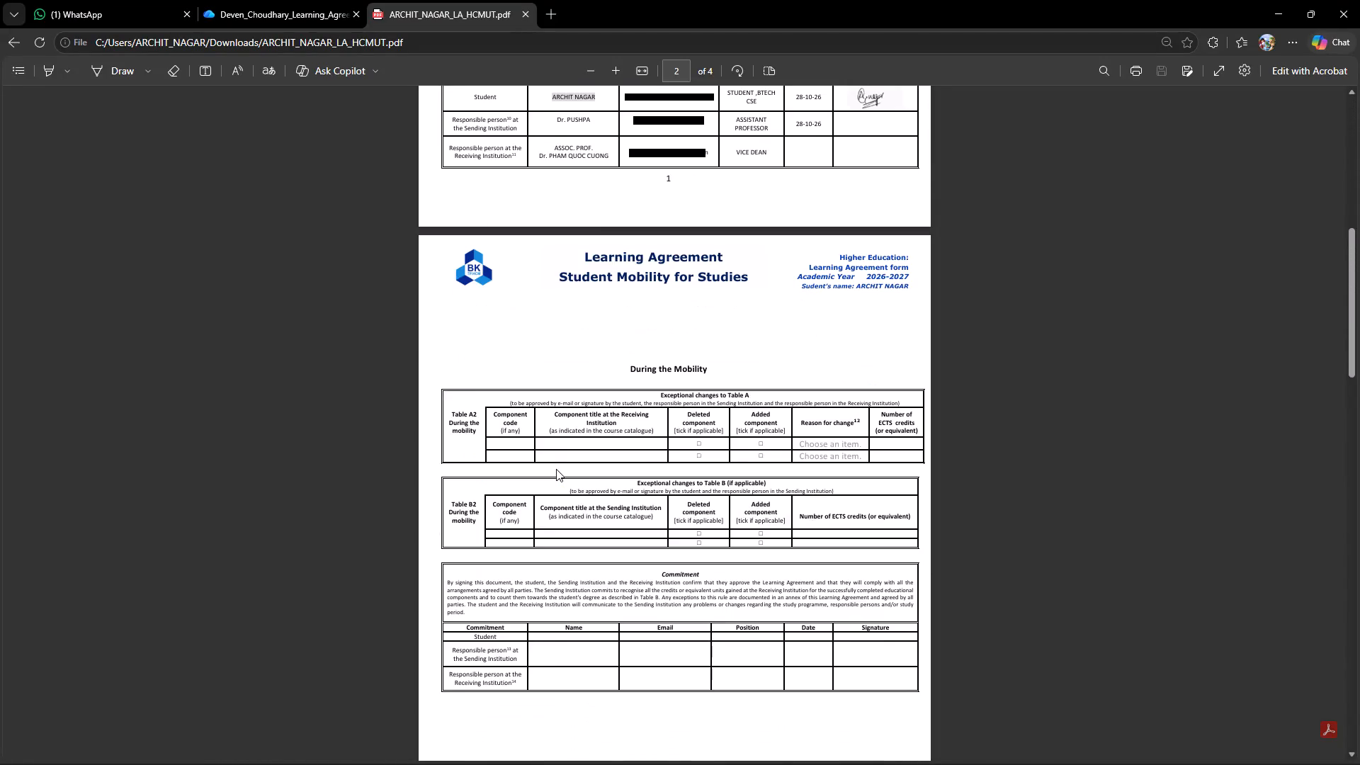
scroll(555, 450, down, 5)
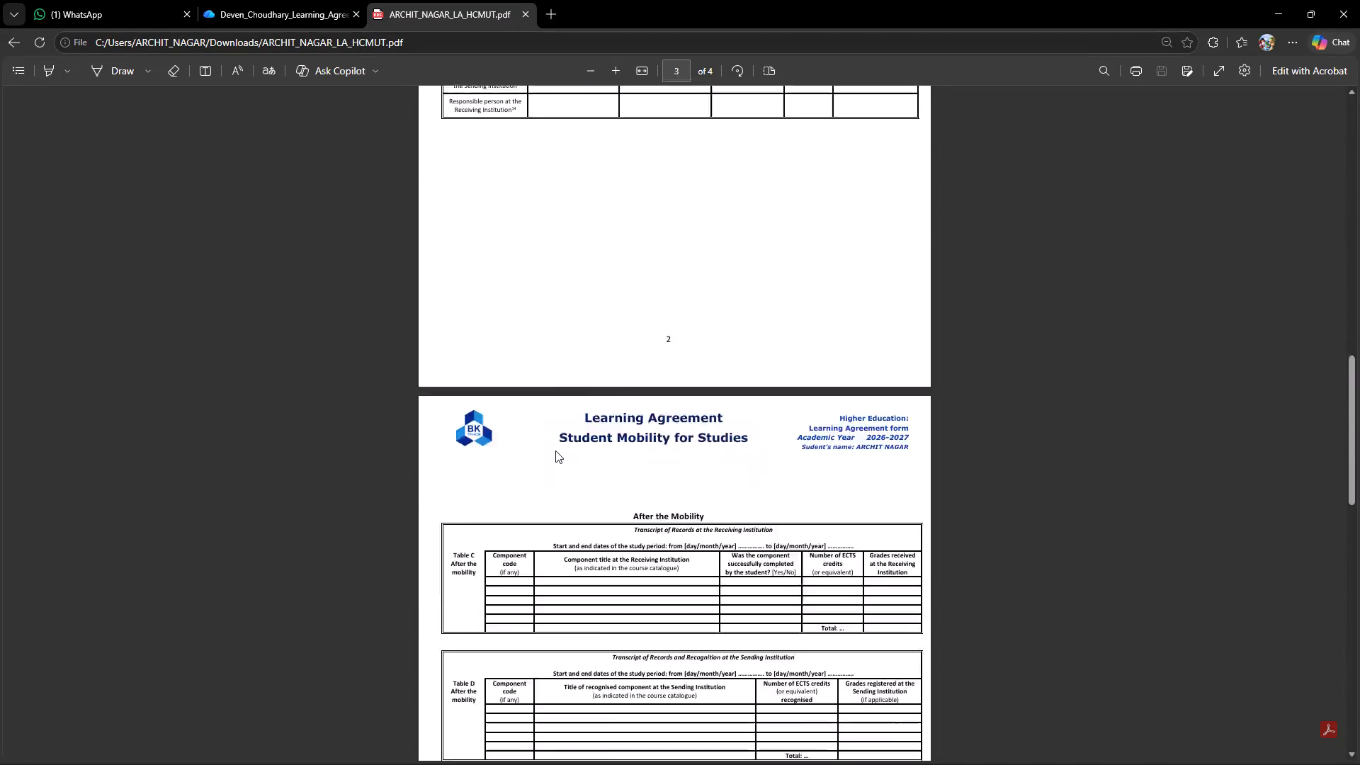
scroll(555, 450, down, 1)
scroll(682, 534, down, 3)
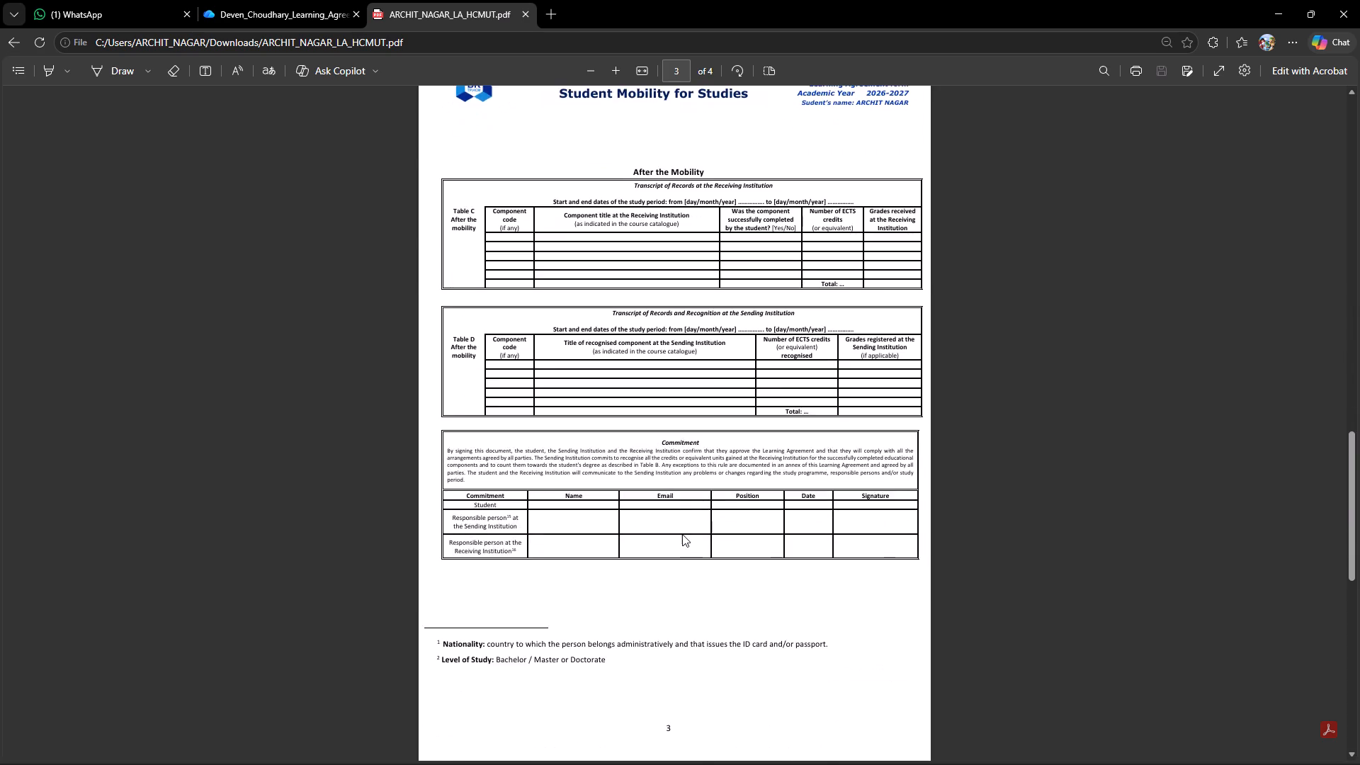
scroll(682, 534, down, 9)
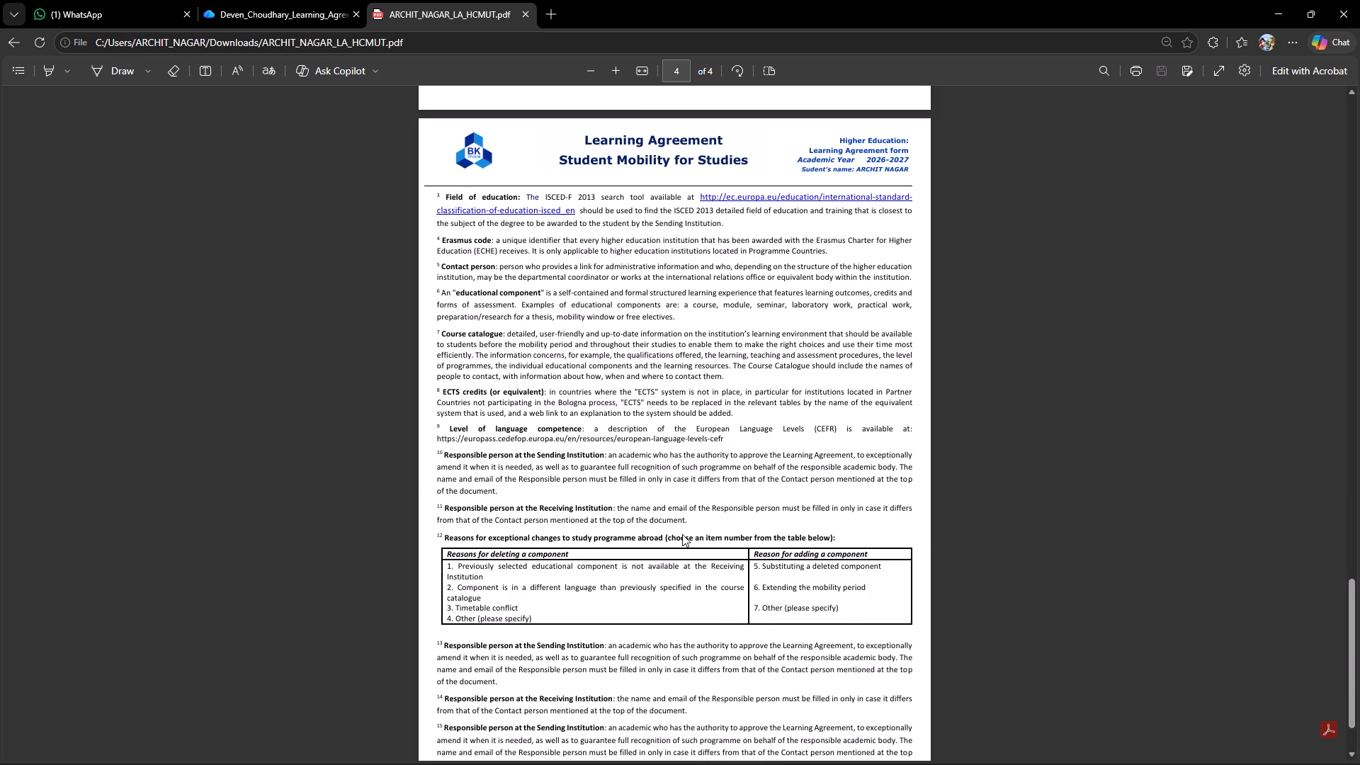
scroll(682, 534, up, 3)
scroll(679, 635, up, 3)
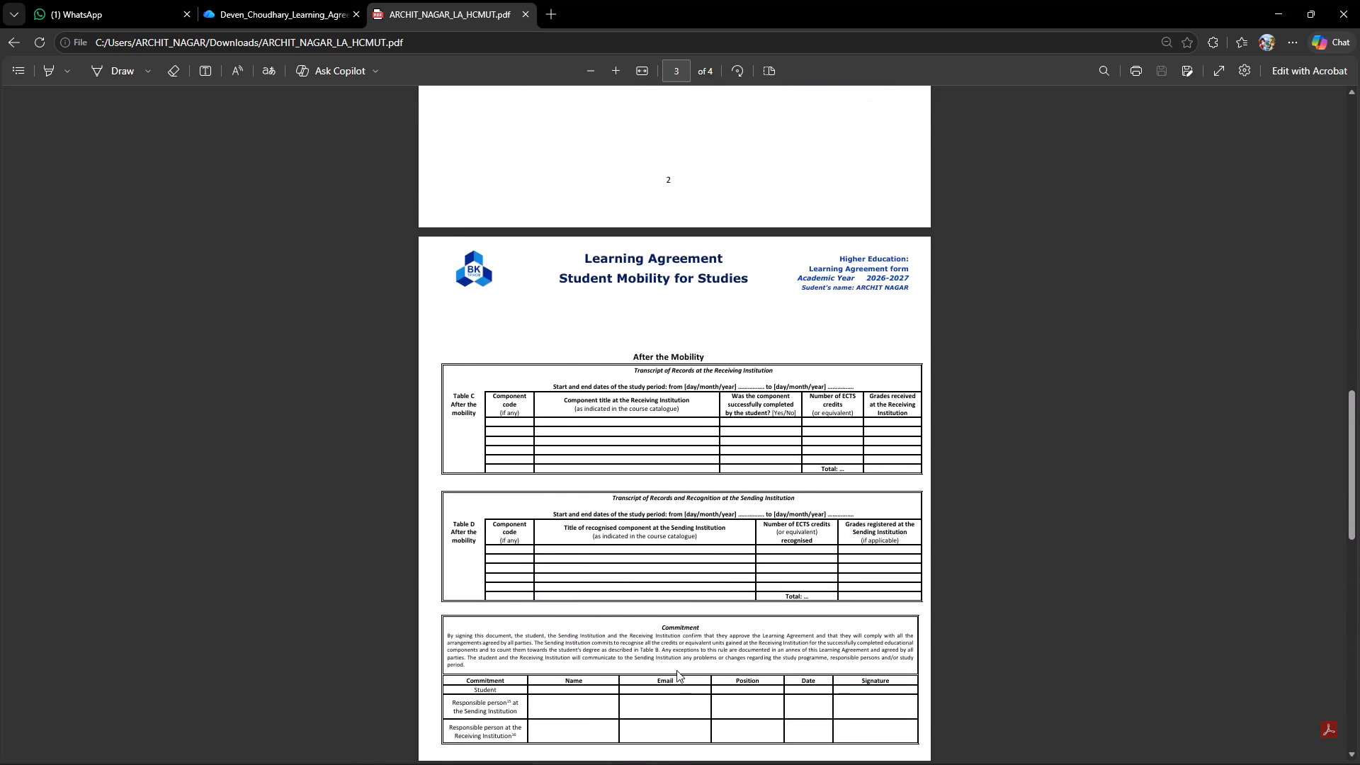
scroll(676, 670, up, 1)
scroll(639, 443, up, 11)
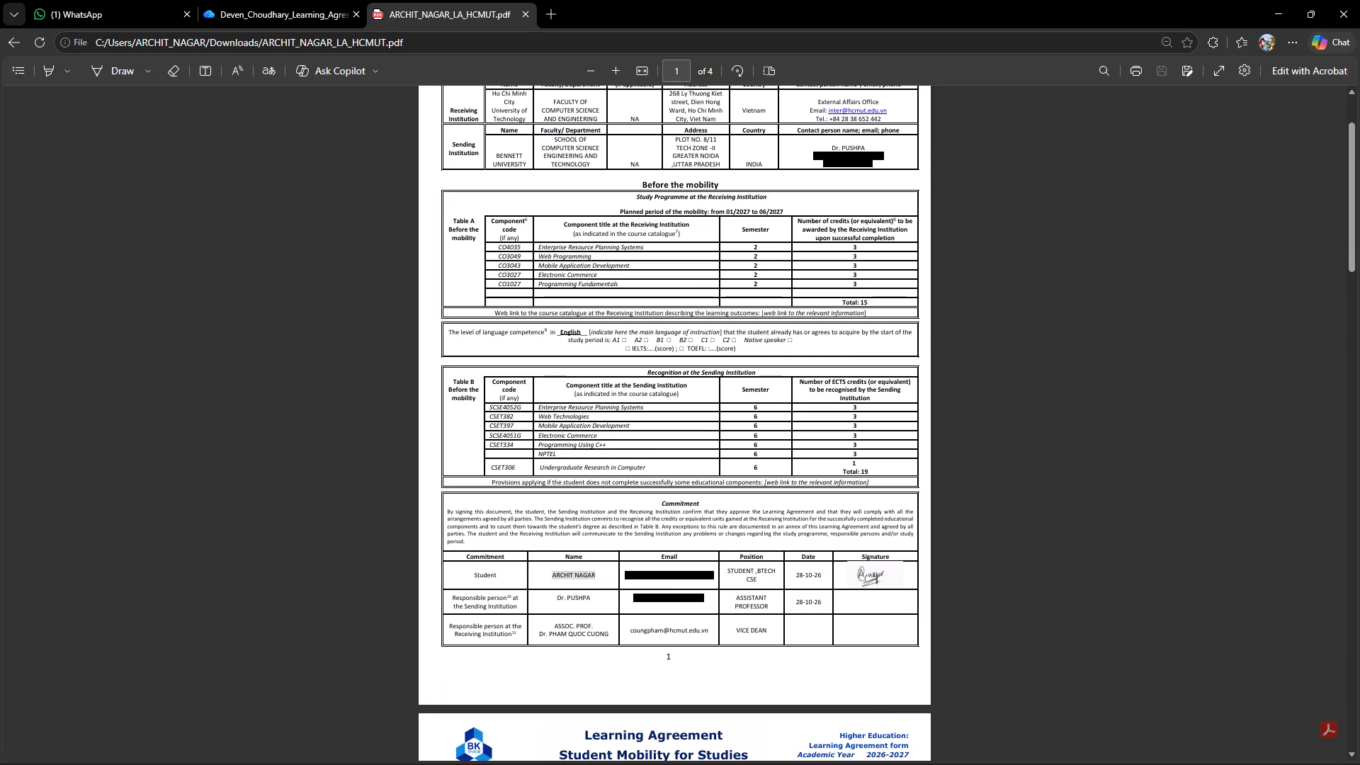
scroll(592, 620, down, 2)
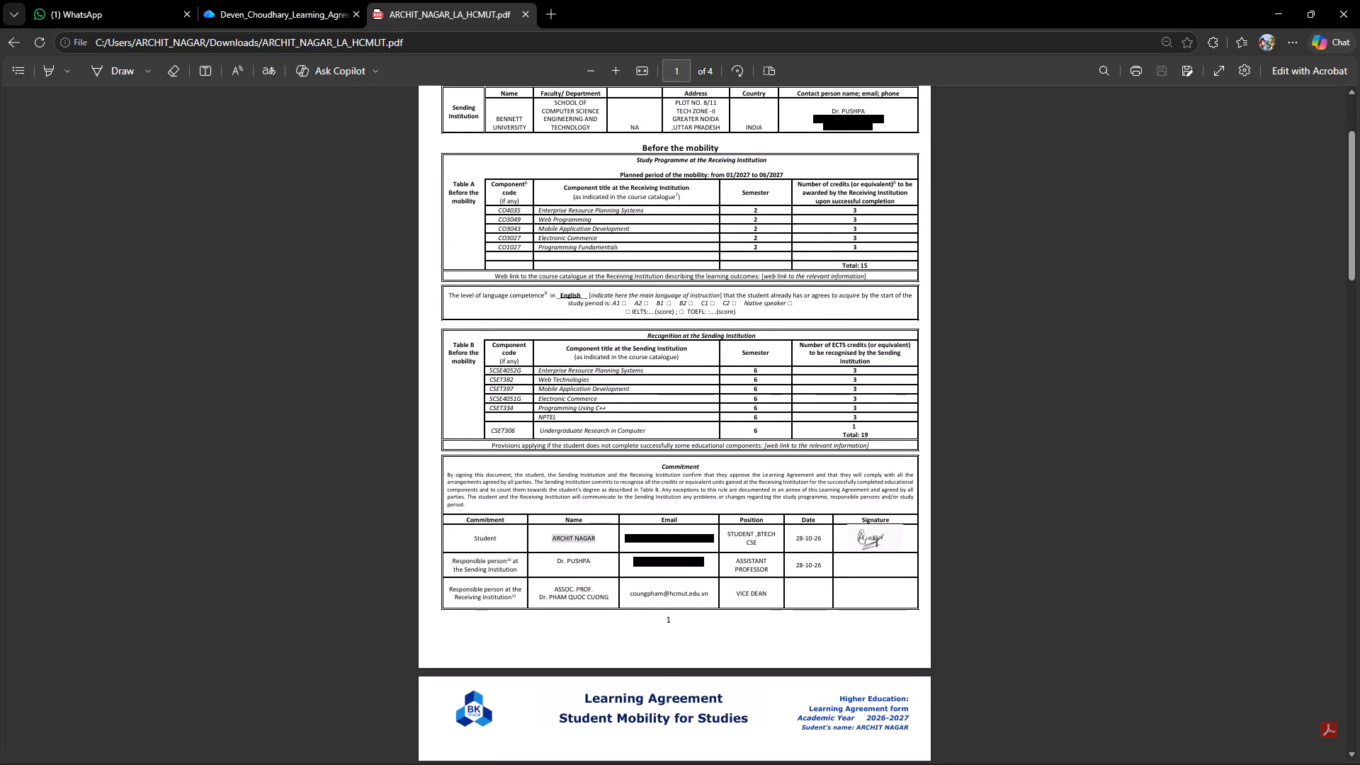
Close the preview of Deven's agreement in OneDrive and refresh the shared Learning Agreements_HCMUT folder.
click(239, 0)
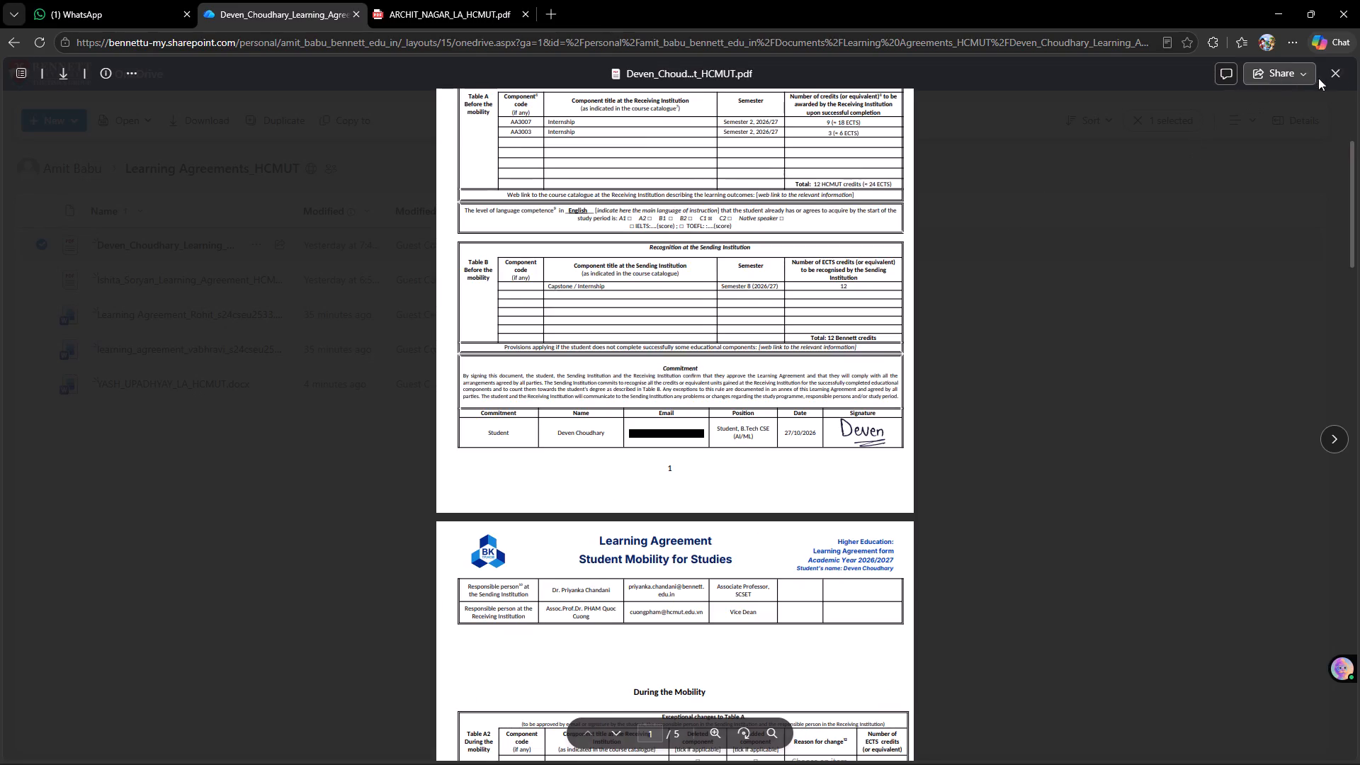
click(1337, 72)
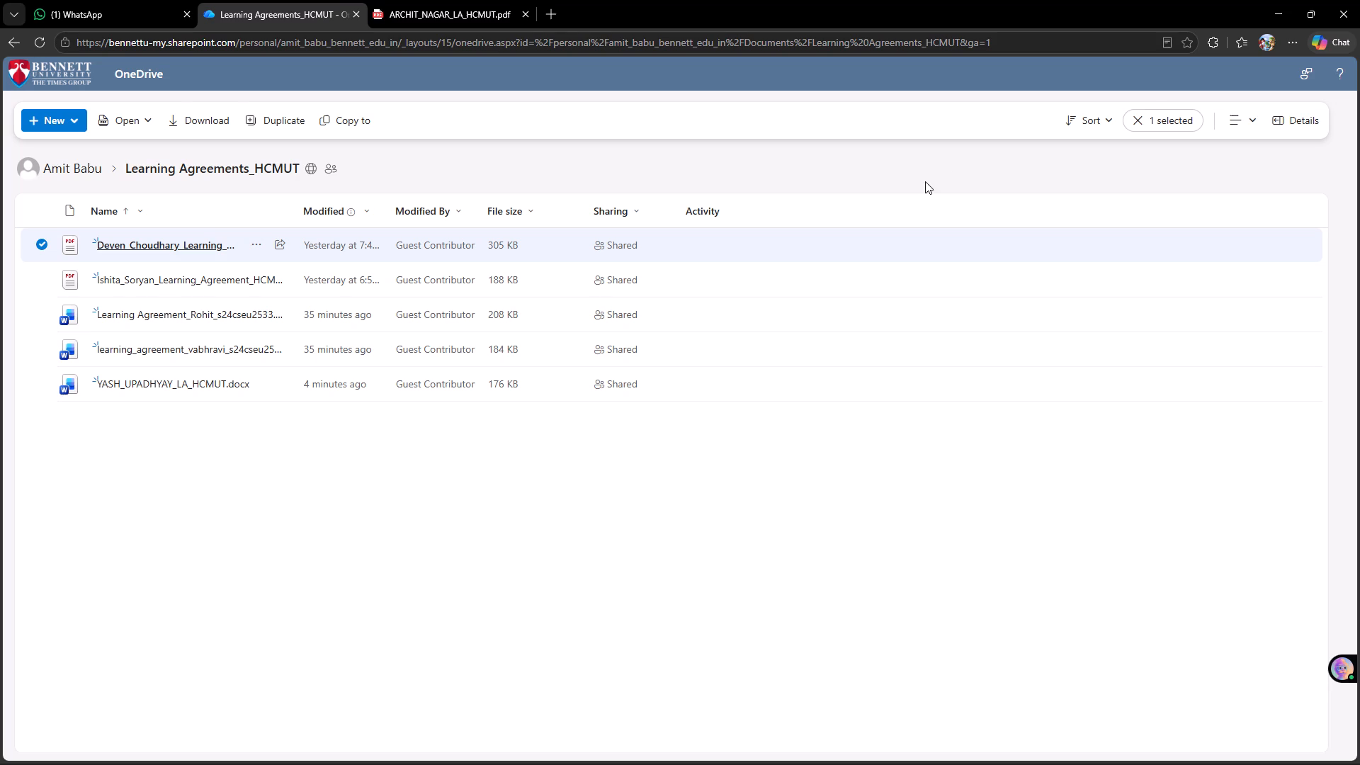
click(603, 461)
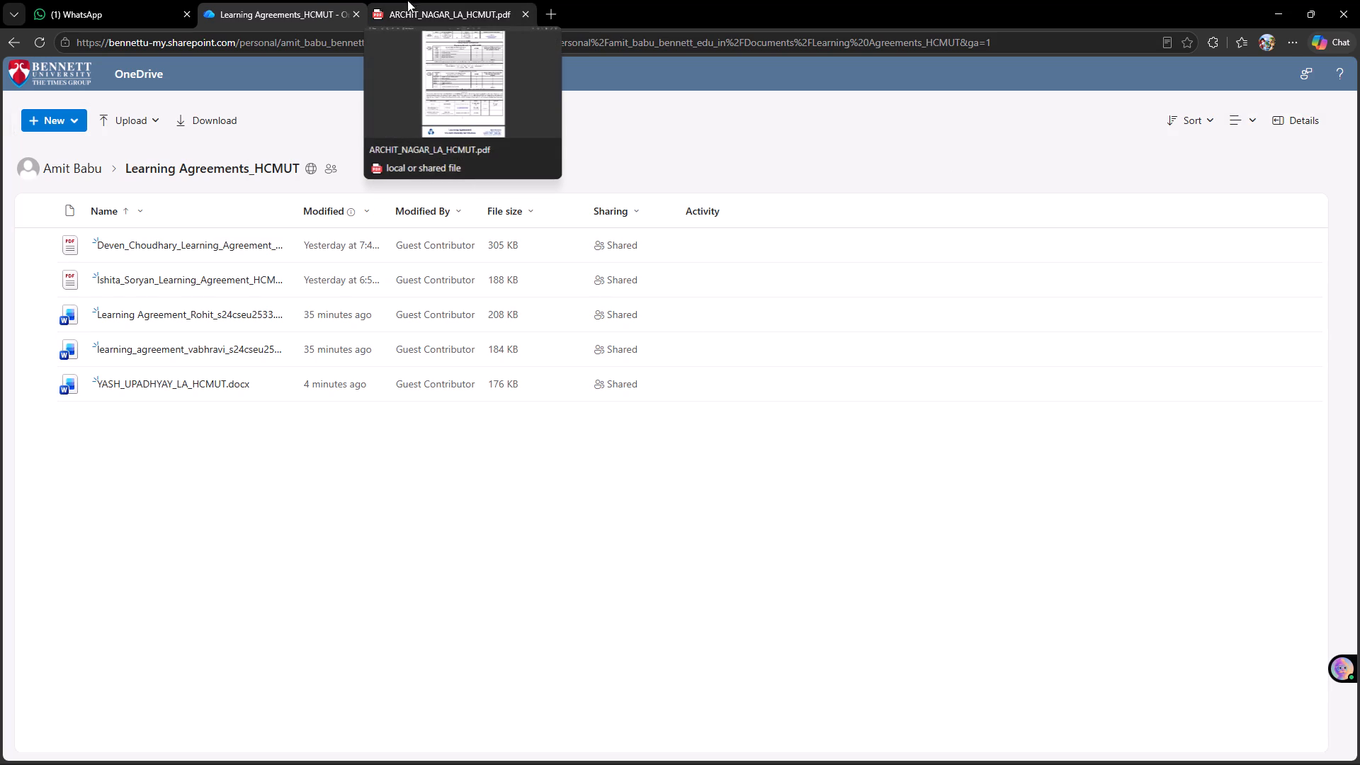
click(38, 47)
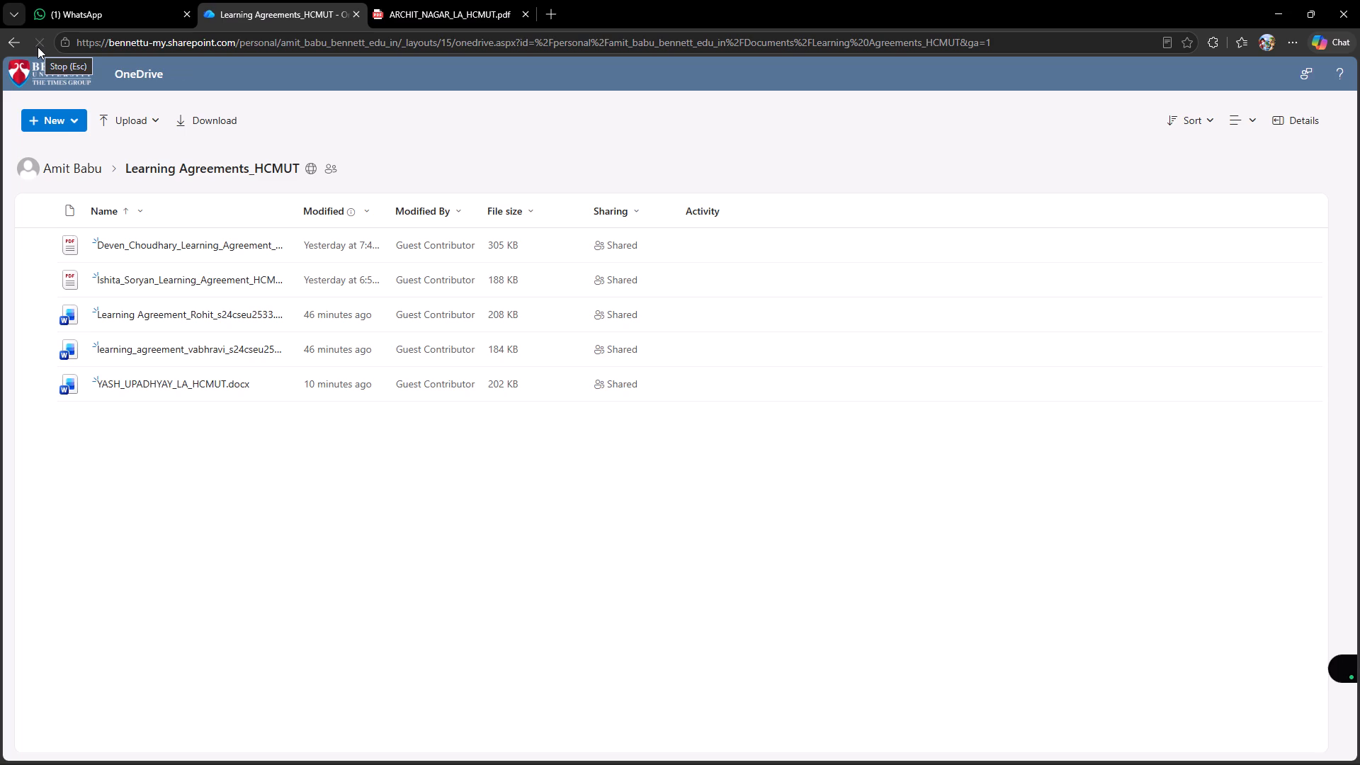
Compare the first page of the student's own PDF with Deven's agreement in the shared folder, closing Deven's preview when done.
click(467, 6)
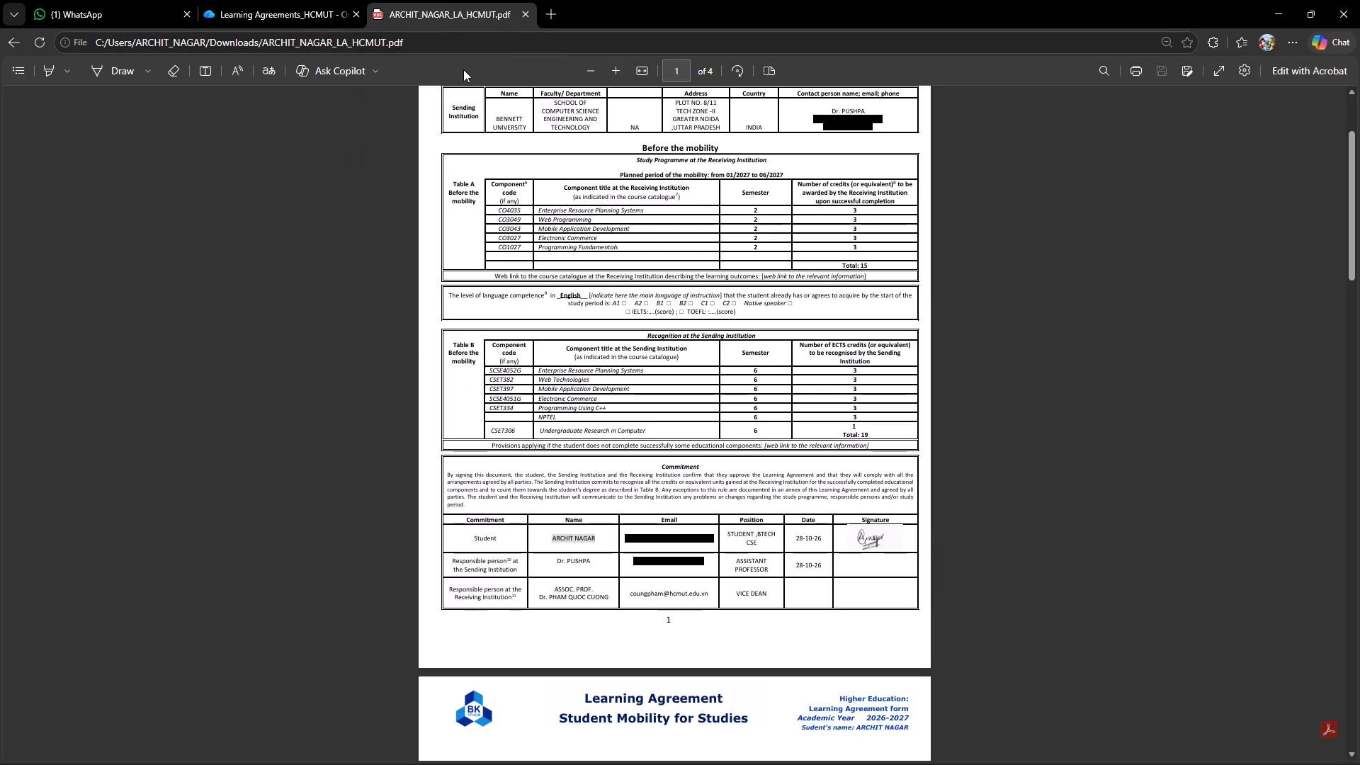
click(295, 0)
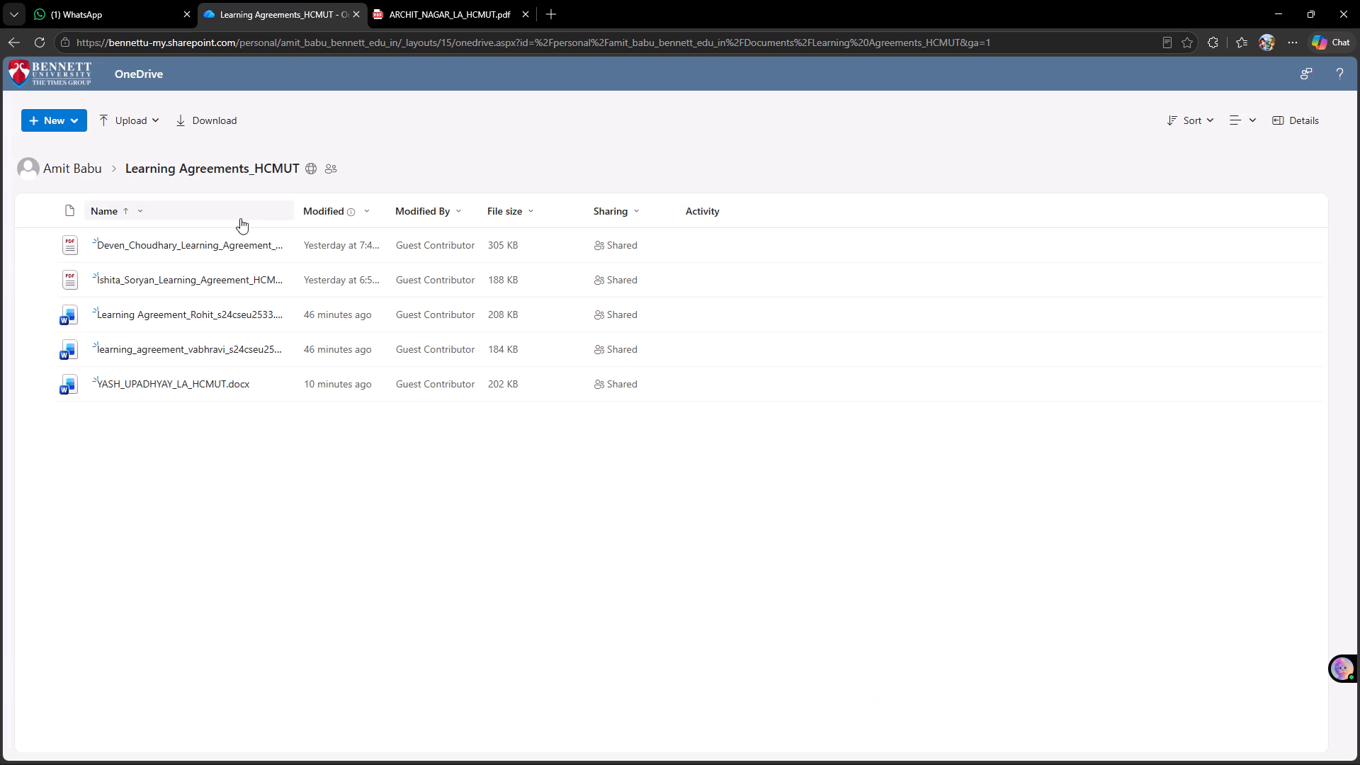
click(226, 242)
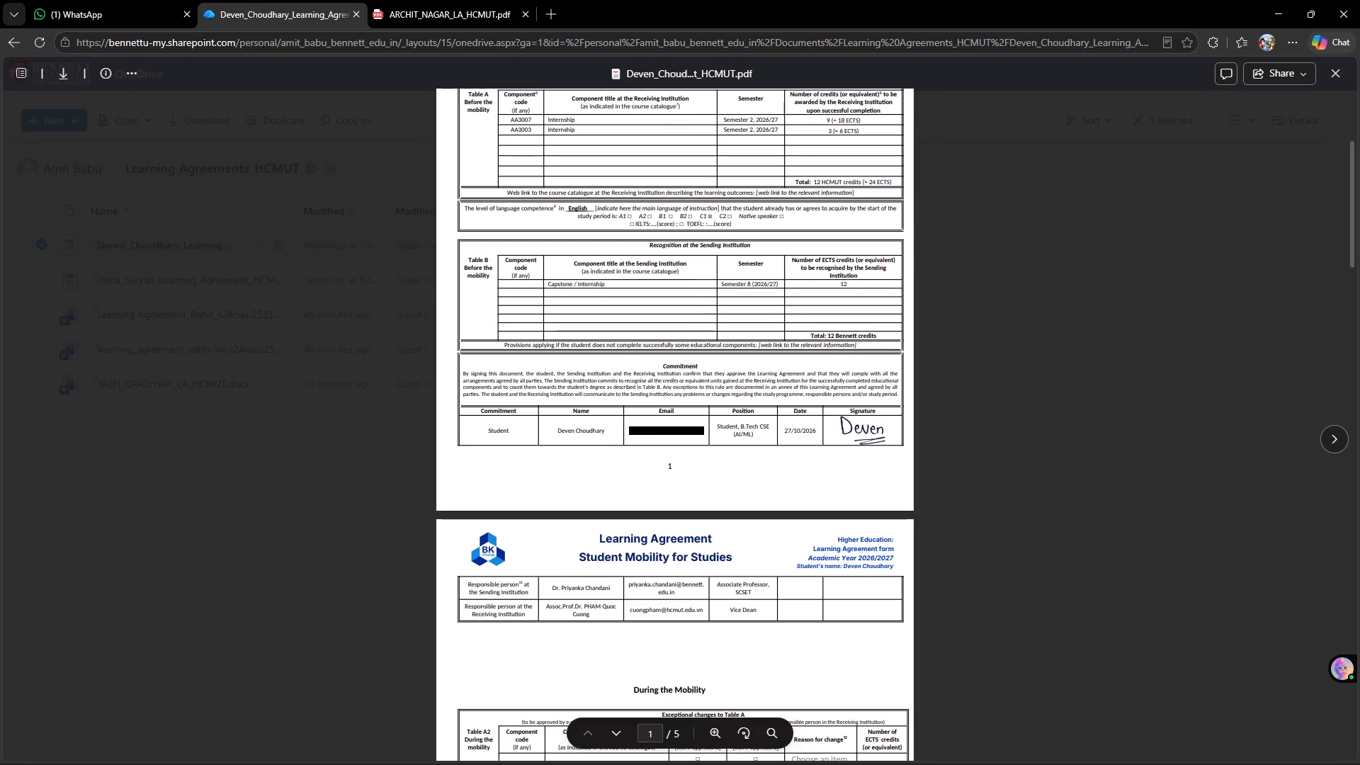
click(1031, 483)
click(1337, 74)
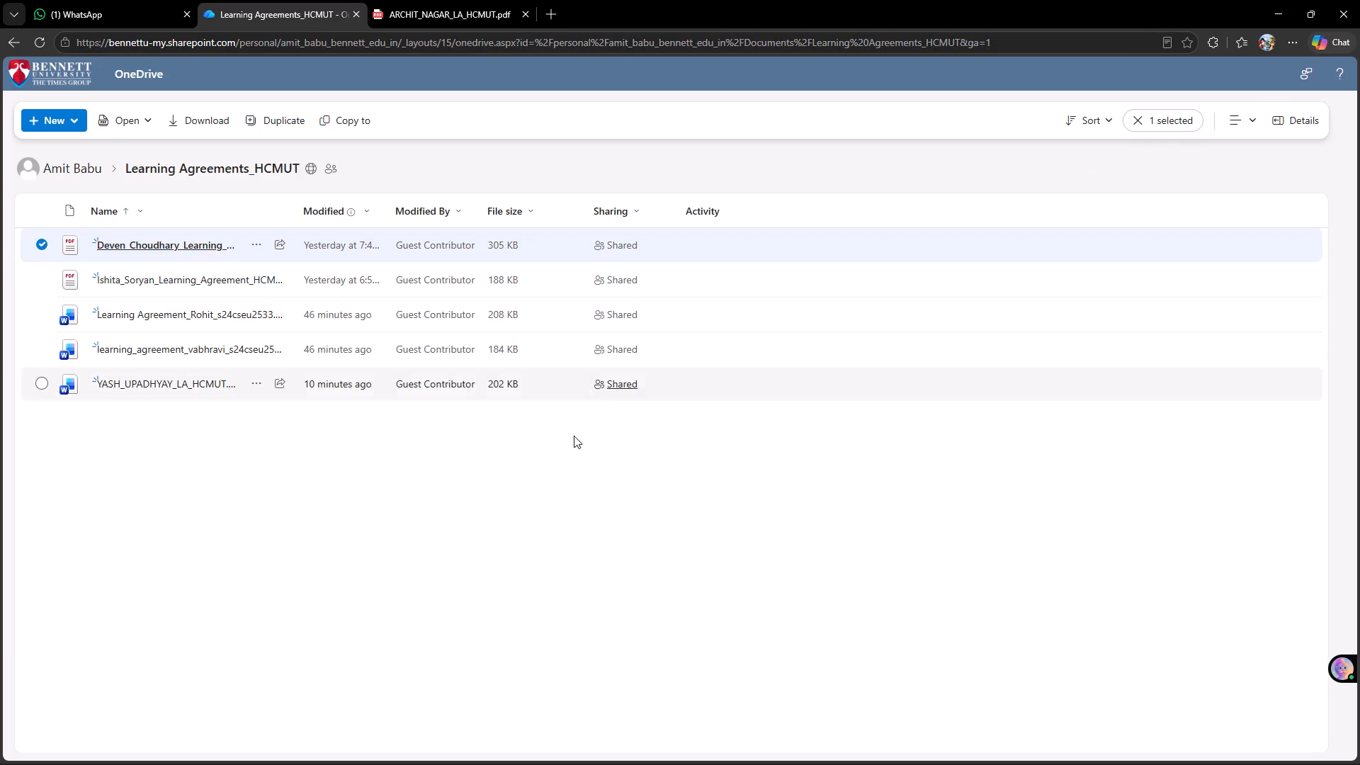
Recheck the first page of the student's own Learning Agreement PDF, from the commitment table up to the header and student details.
click(439, 2)
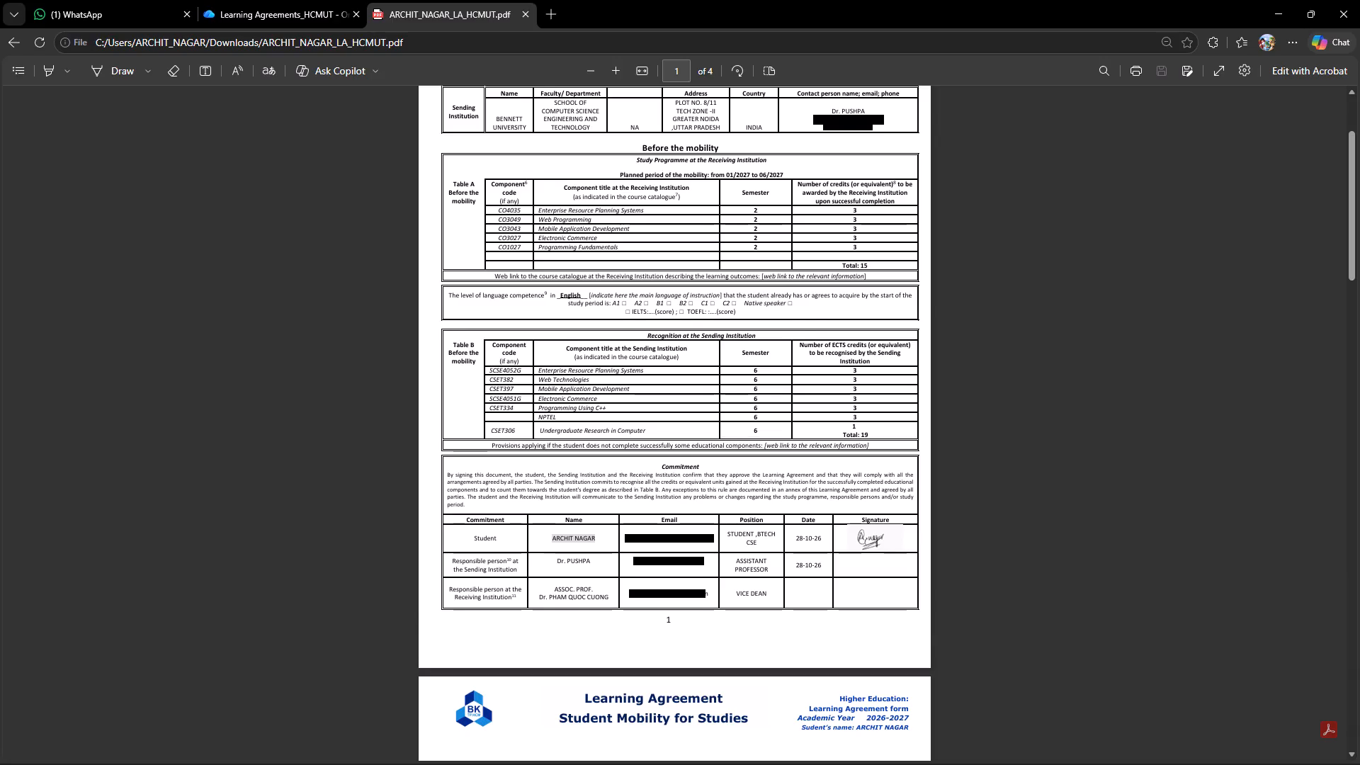
scroll(735, 488, down, 2)
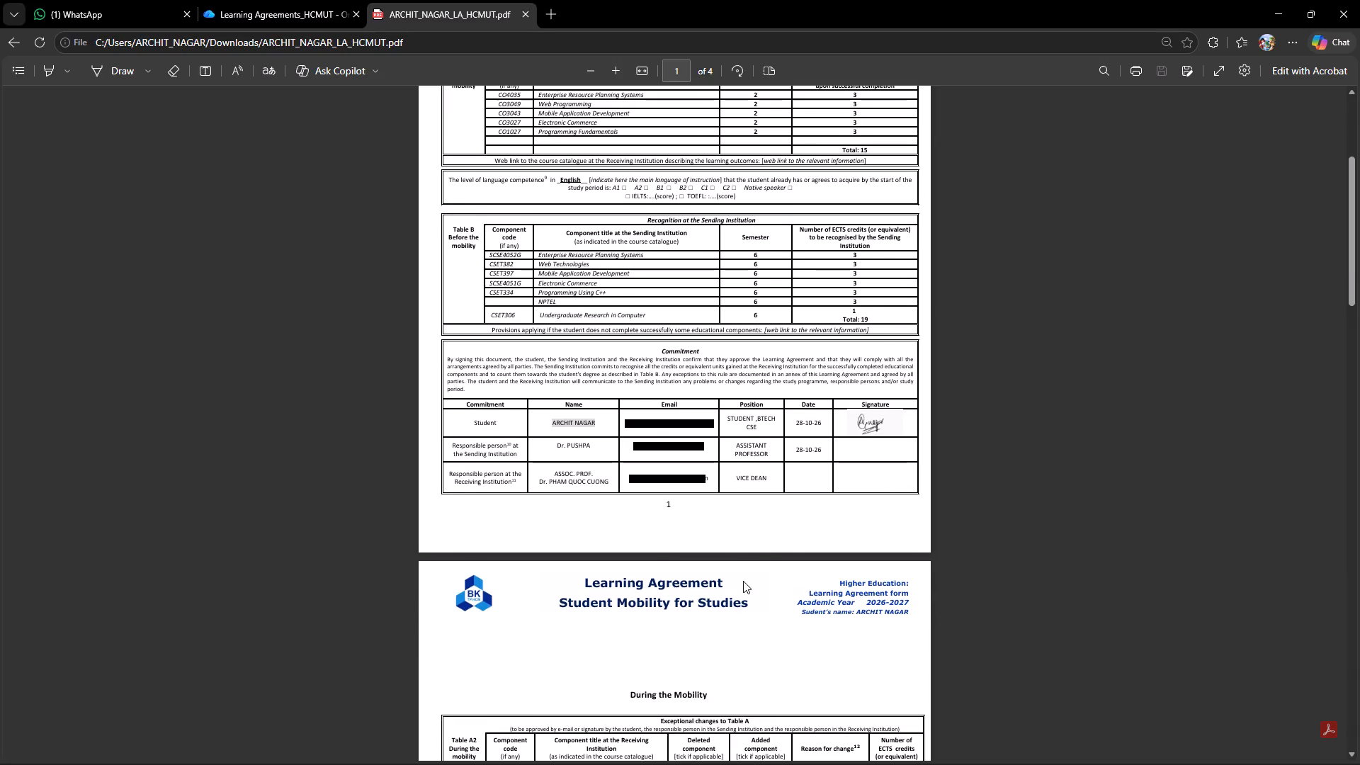
scroll(625, 314, up, 4)
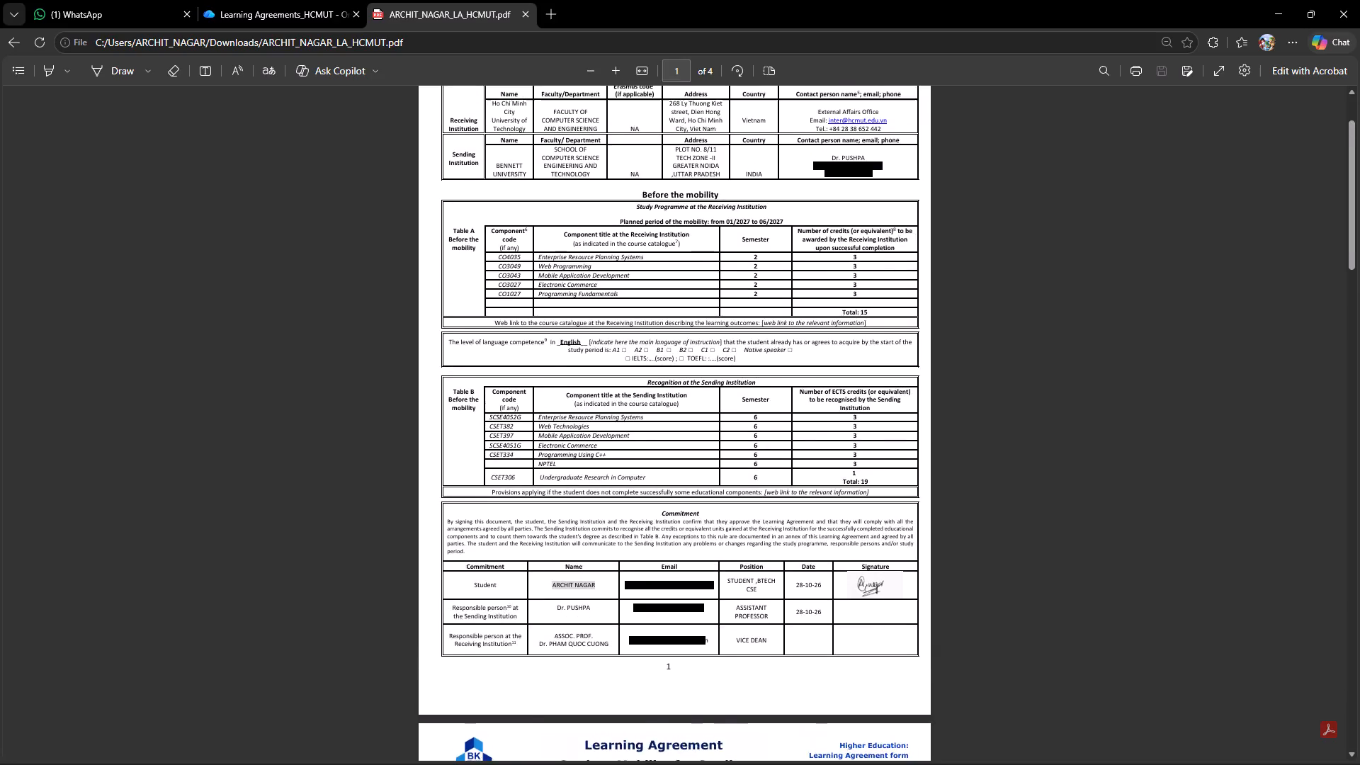
scroll(626, 338, up, 2)
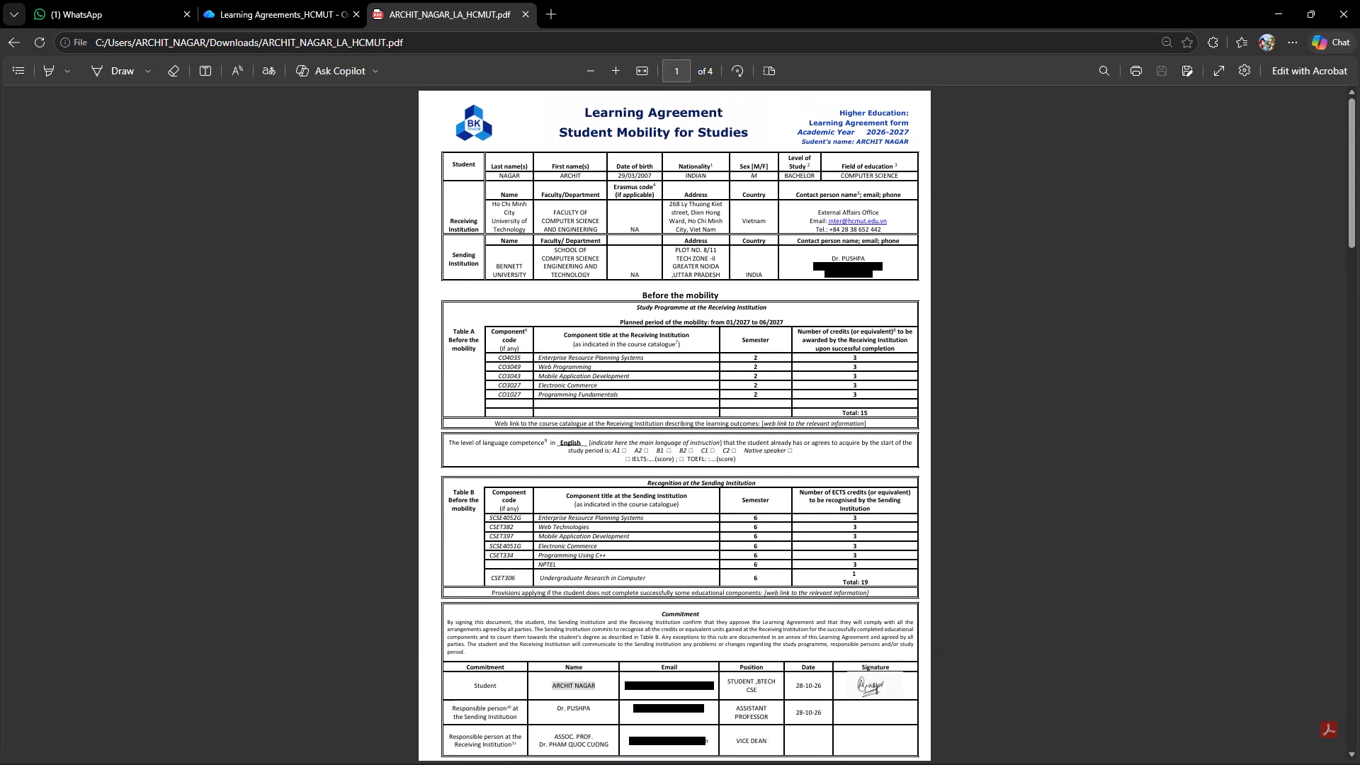
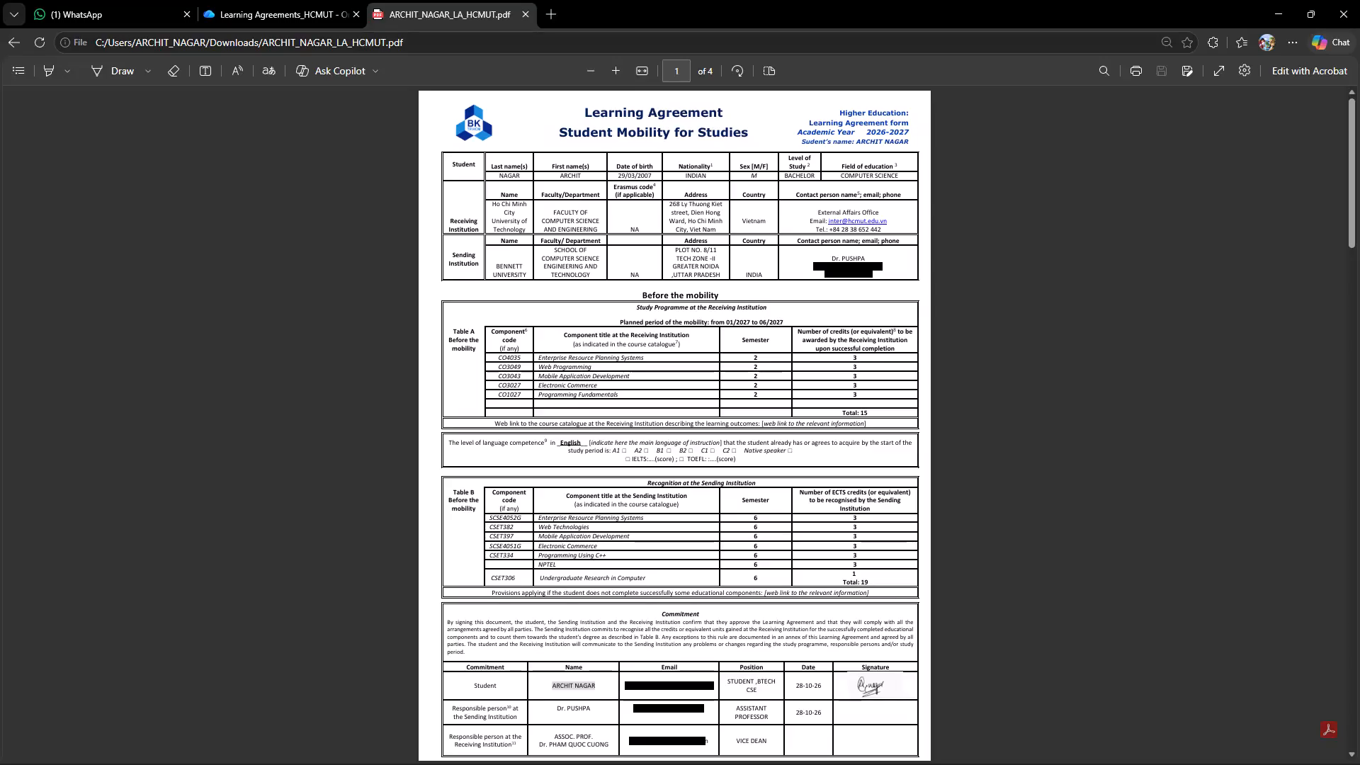
Review the student's own Learning Agreement PDF from the first page's tables down to the After the Mobility section on page three.
scroll(596, 455, down, 1)
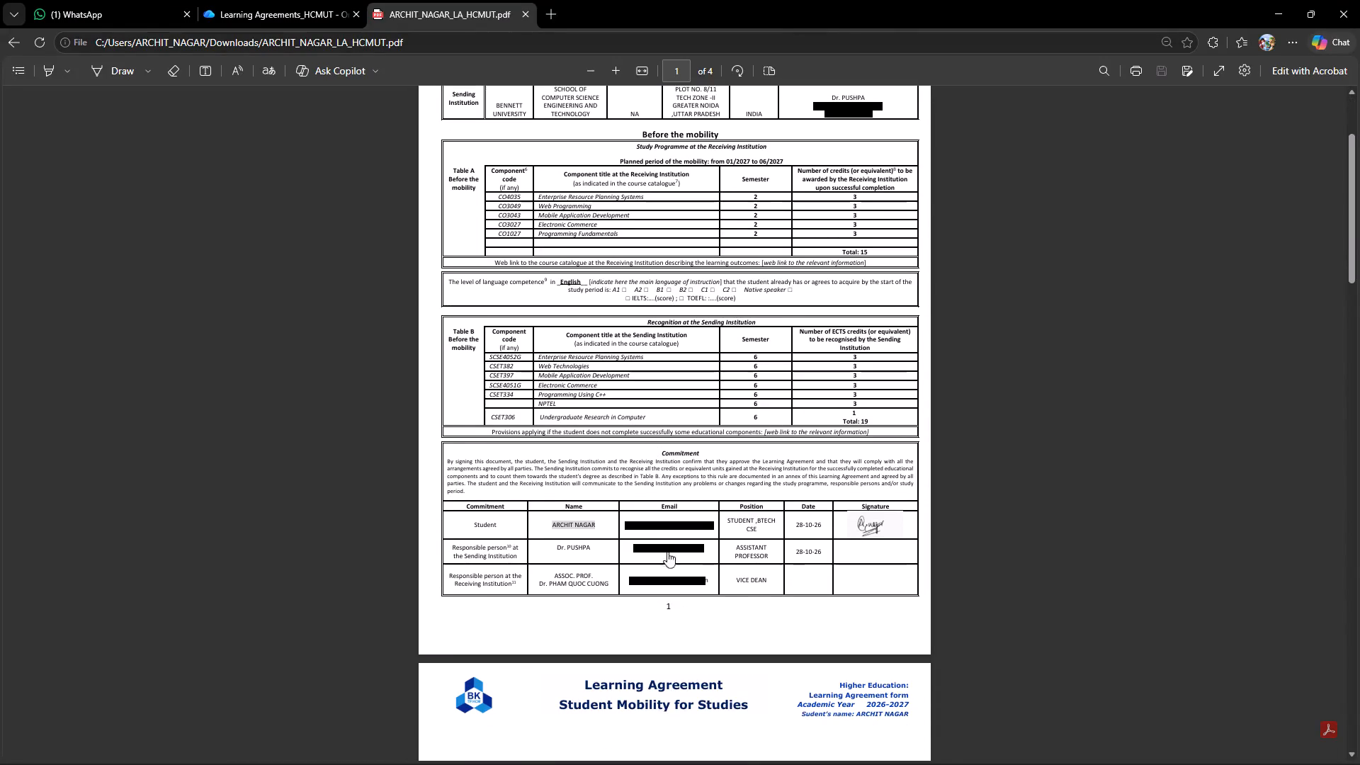
scroll(665, 569, down, 2)
scroll(636, 711, up, 1)
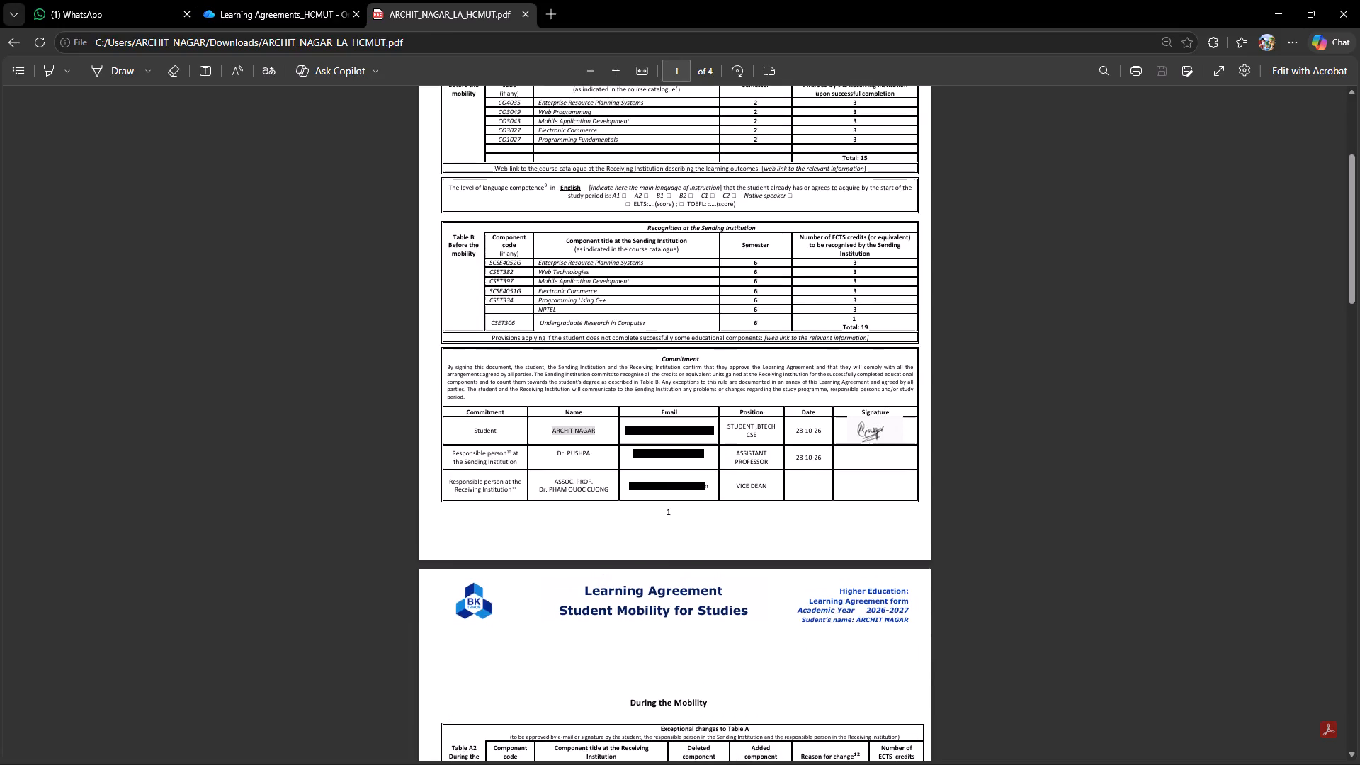
scroll(636, 711, down, 8)
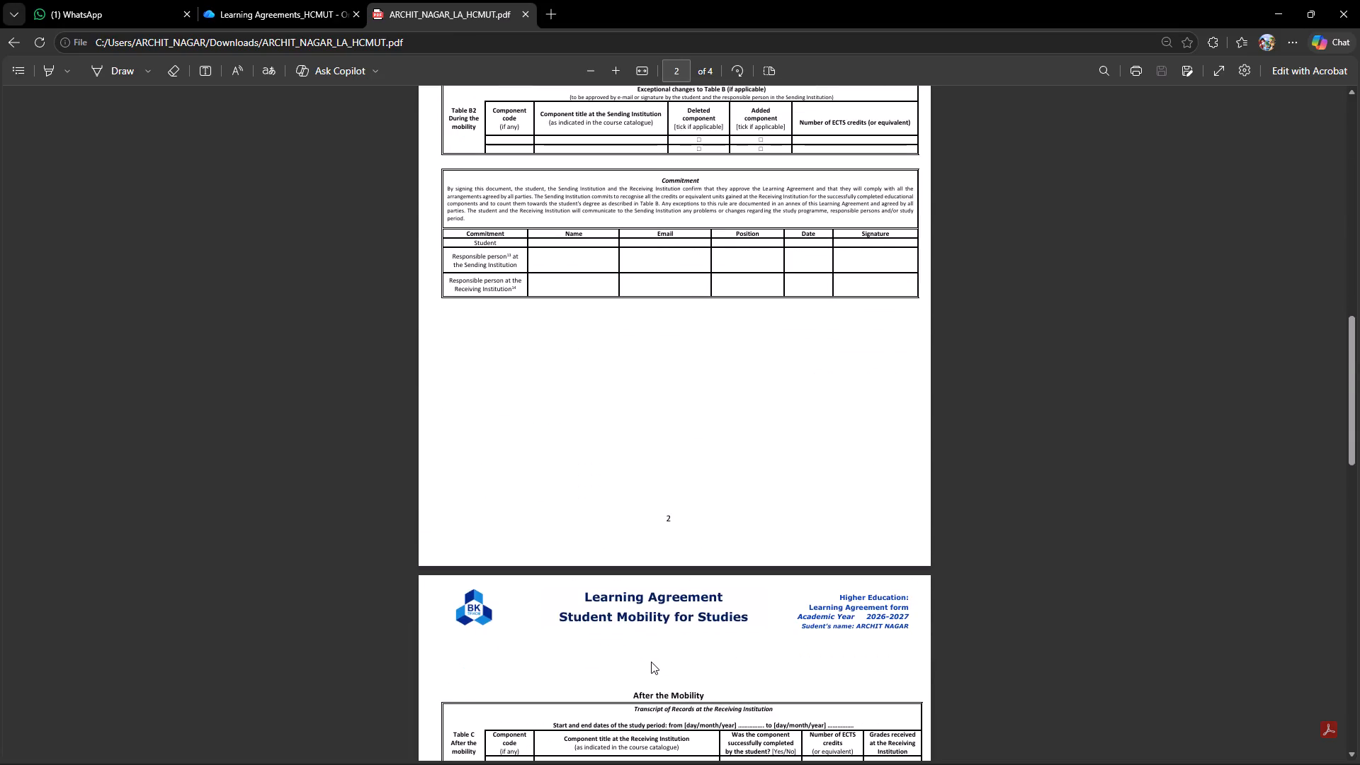
scroll(651, 662, down, 3)
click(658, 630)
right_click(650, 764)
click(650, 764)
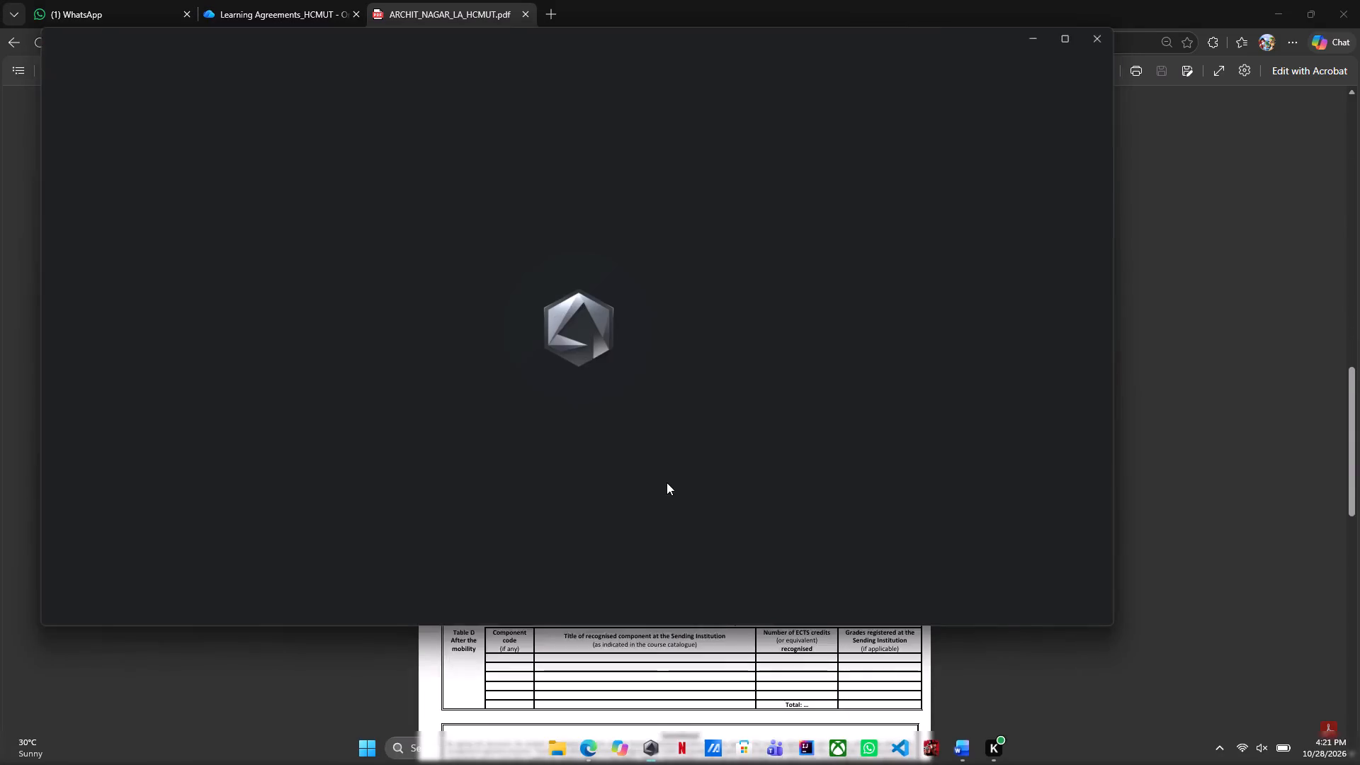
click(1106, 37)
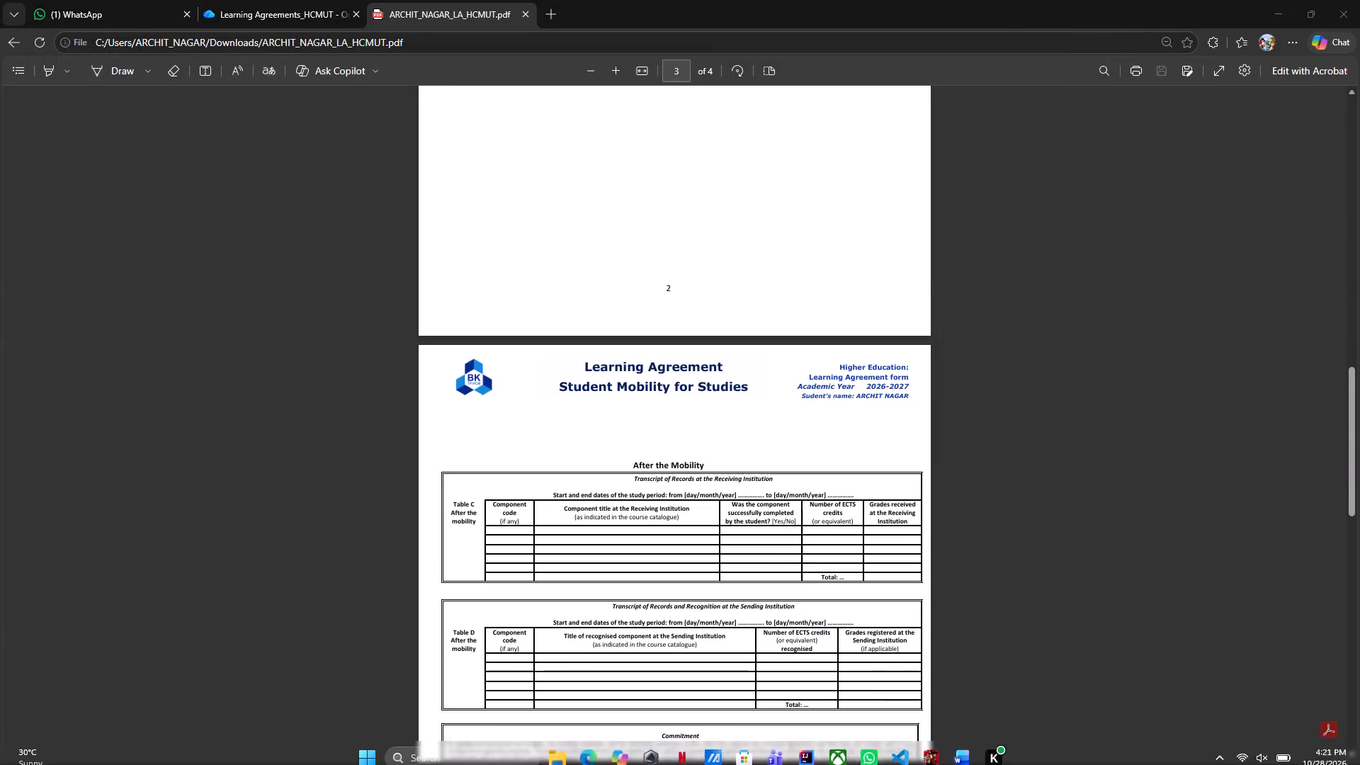
Recheck the student's own Learning Agreement PDF from page three back up to the first page's header, and close the document.
scroll(876, 491, up, 1)
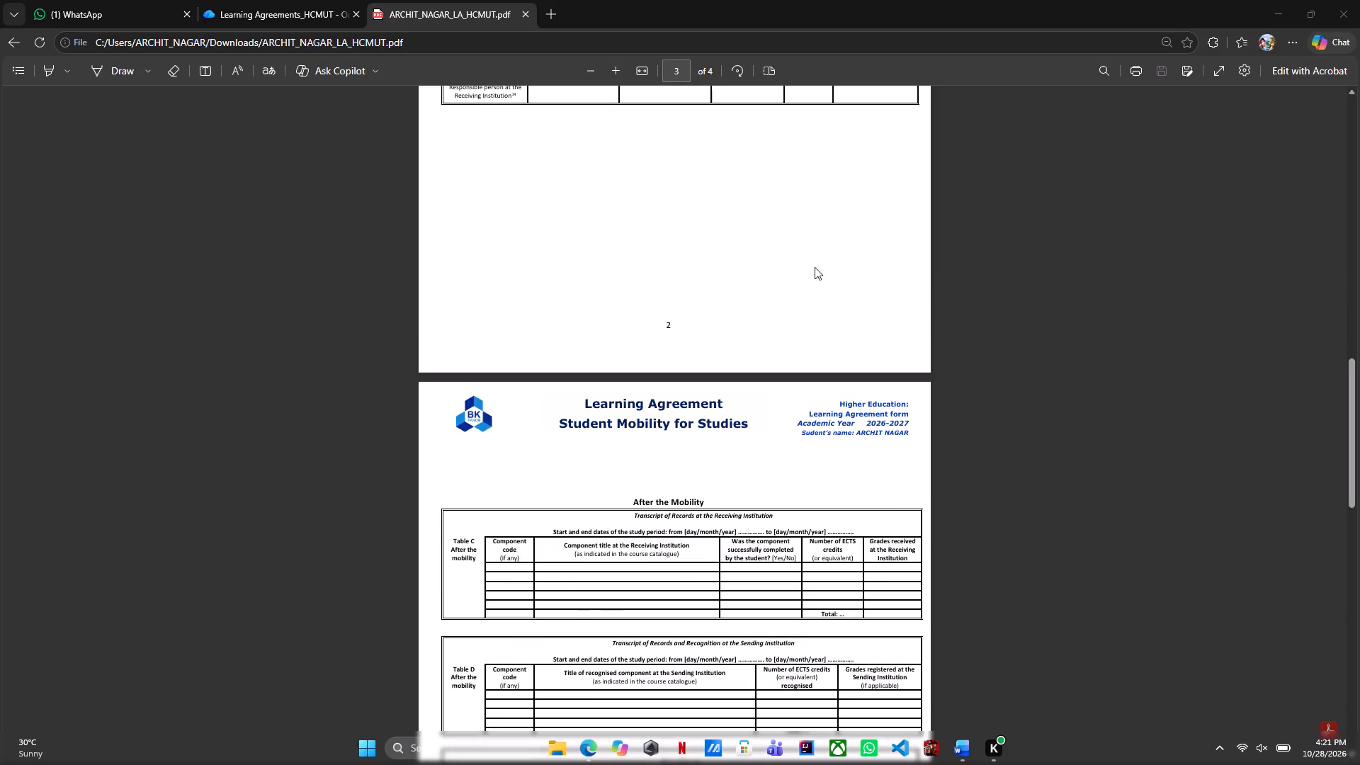
scroll(814, 312, up, 8)
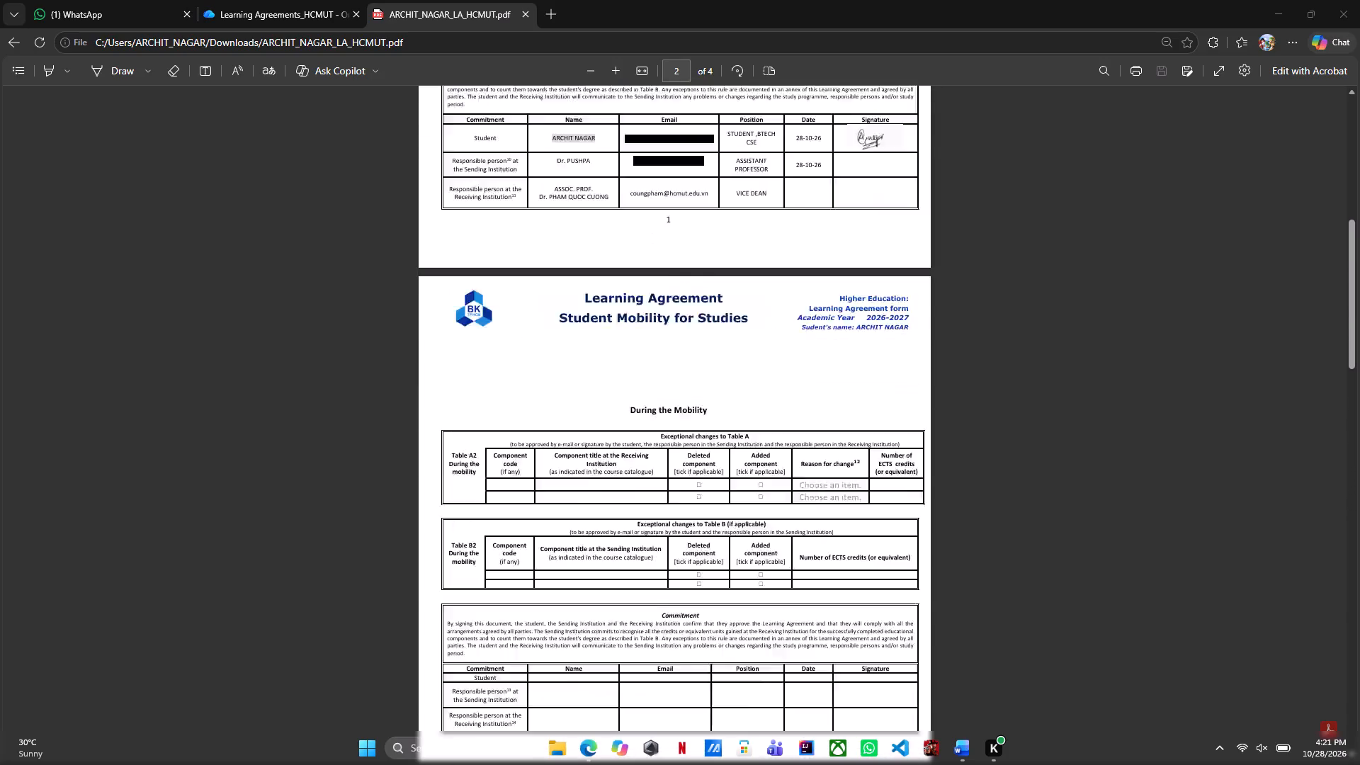
scroll(814, 334, up, 4)
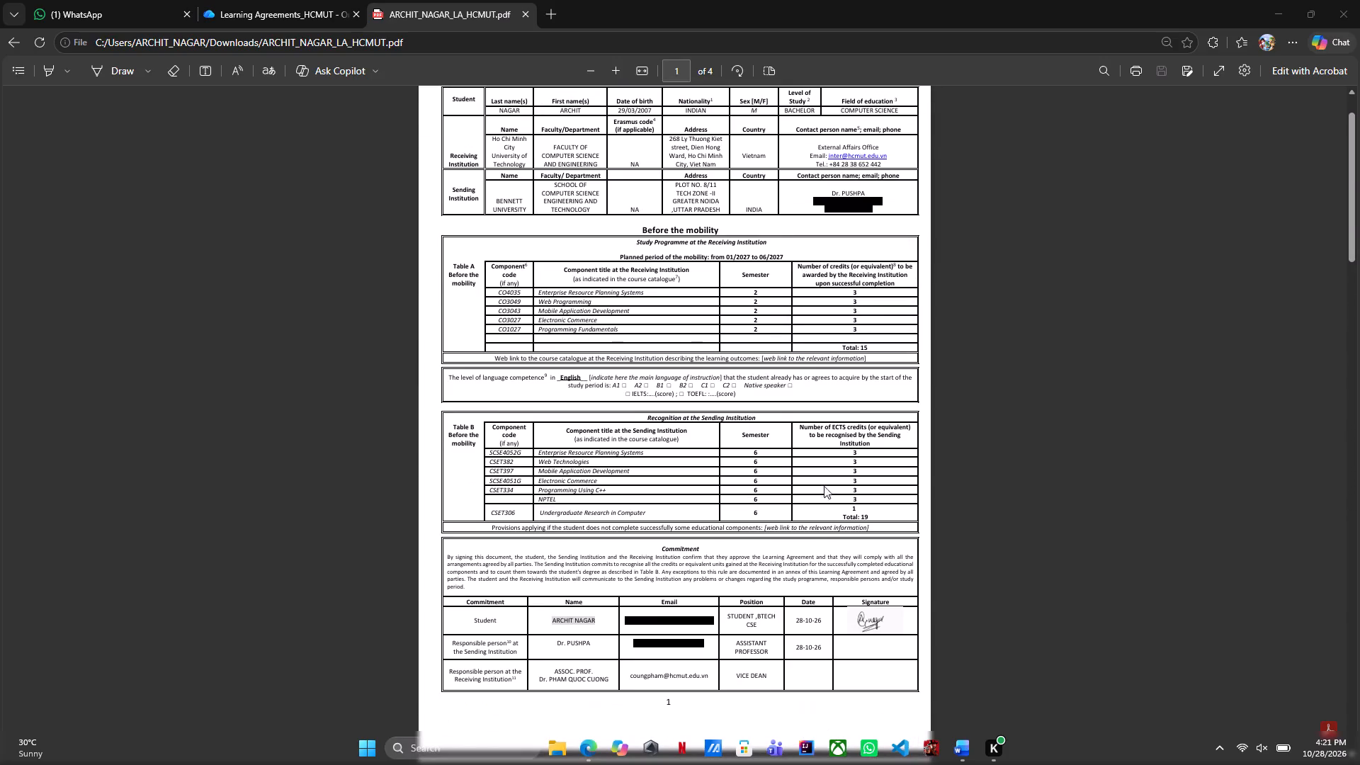
click(1105, 424)
click(745, 386)
scroll(745, 386, up, 2)
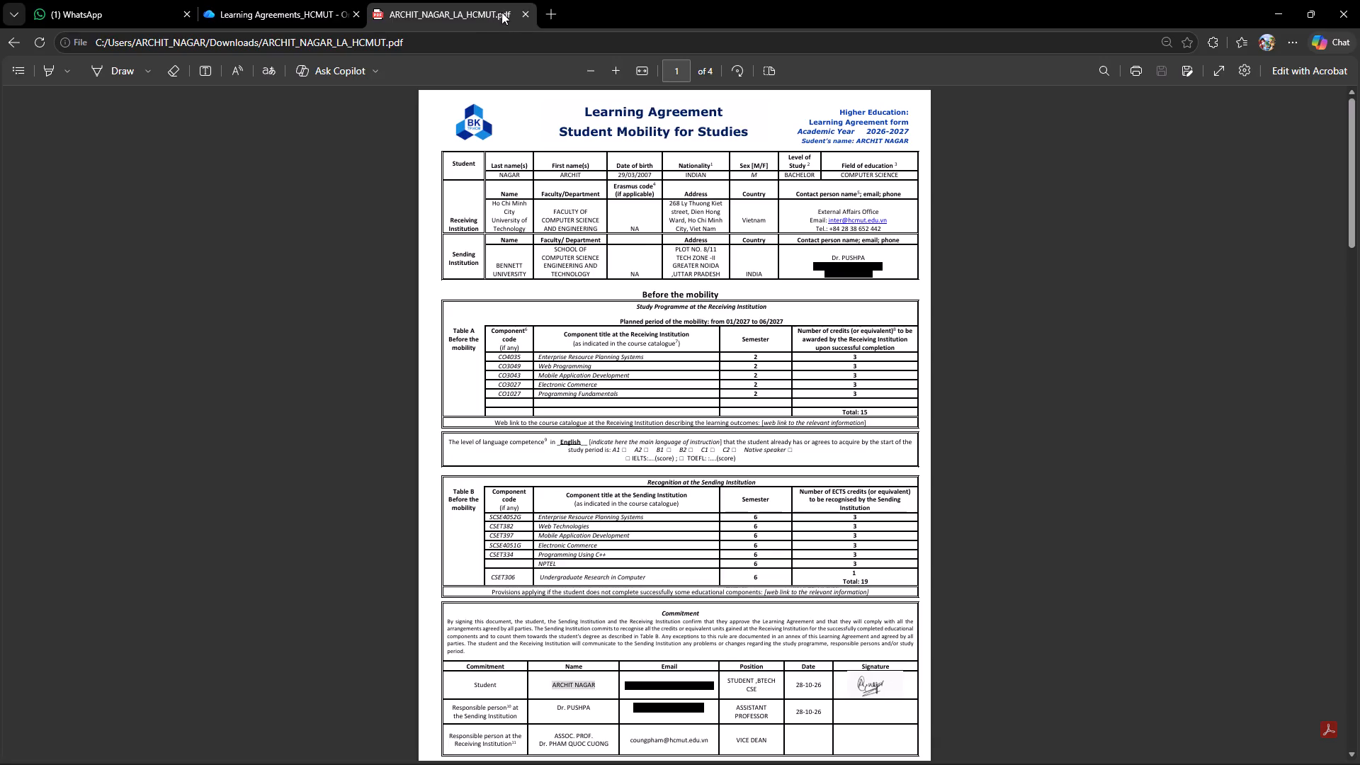
click(523, 13)
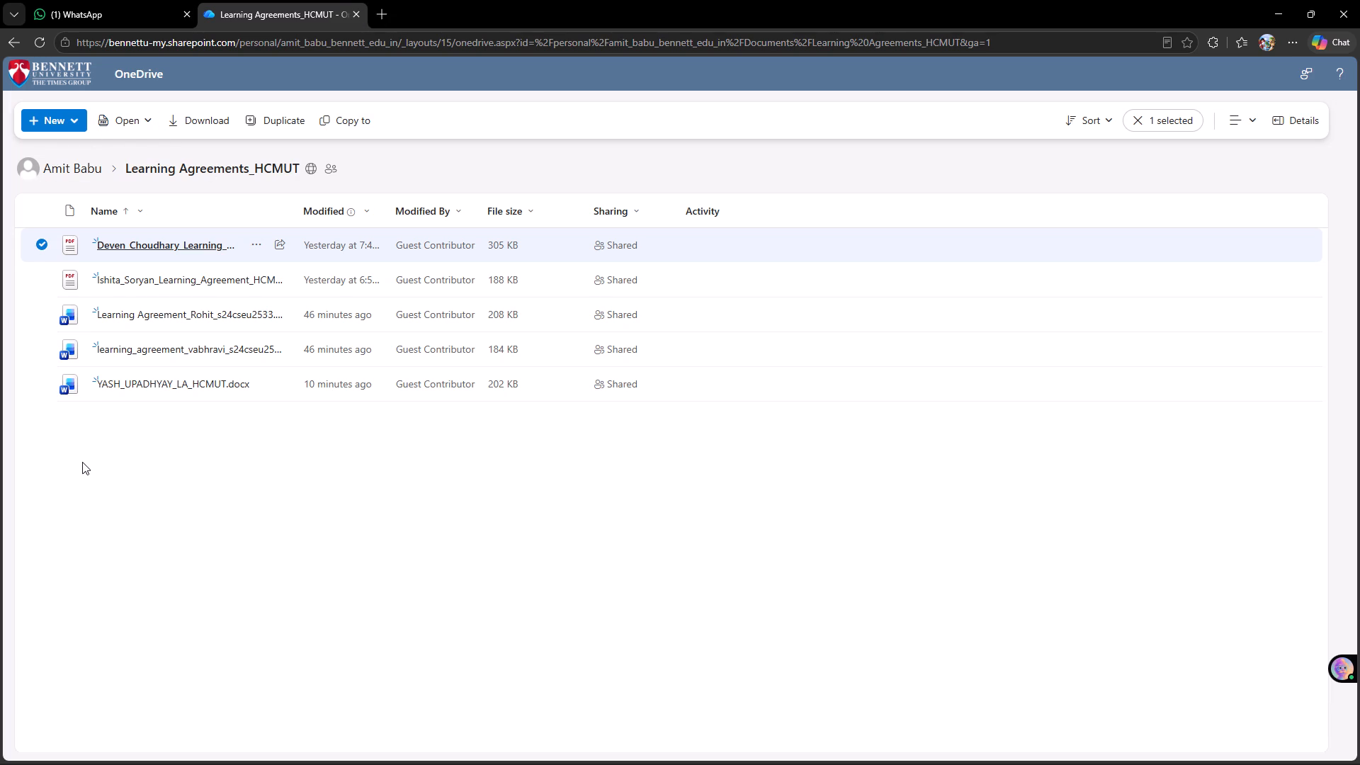
Upload the student's own Learning Agreement PDF from the Downloads folder to the shared Learning Agreements_HCMUT folder, clearing the selection of Deven's agreement first.
click(38, 245)
click(112, 125)
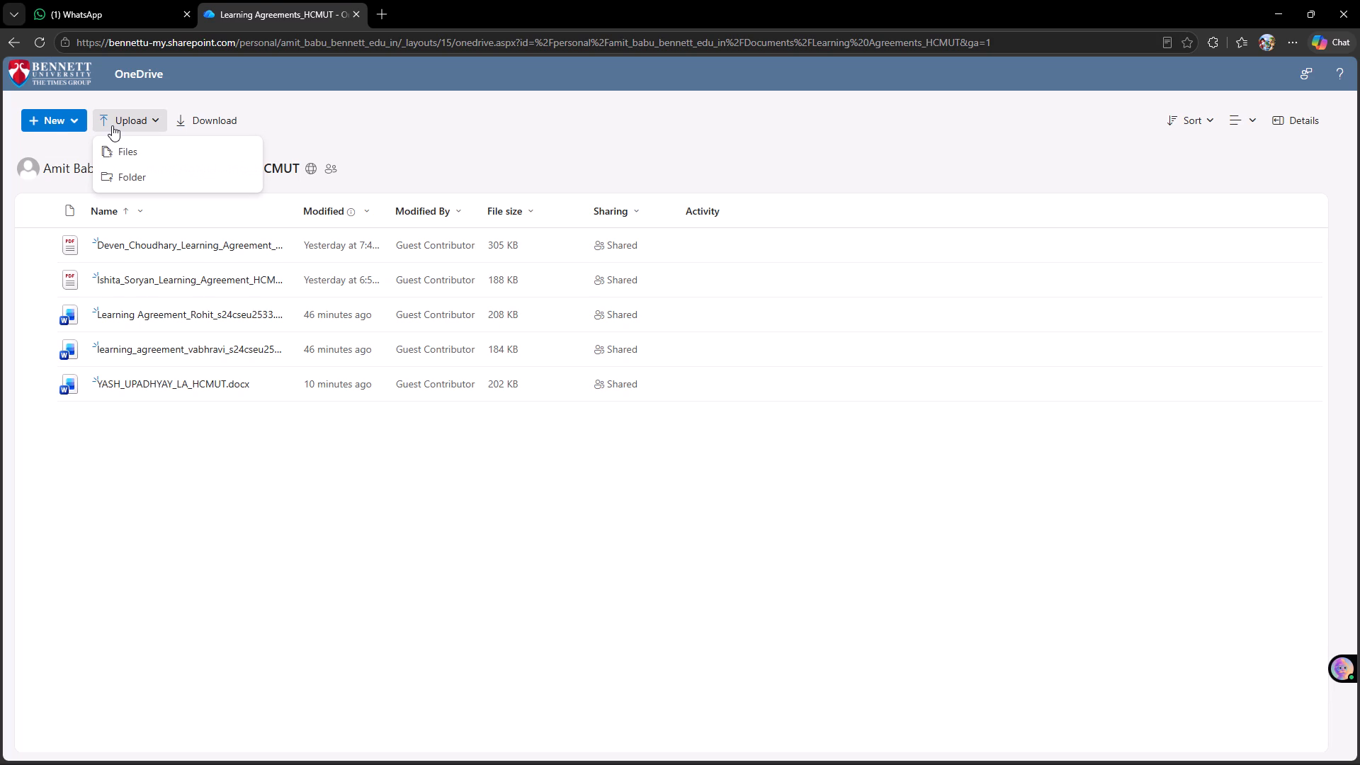
click(124, 152)
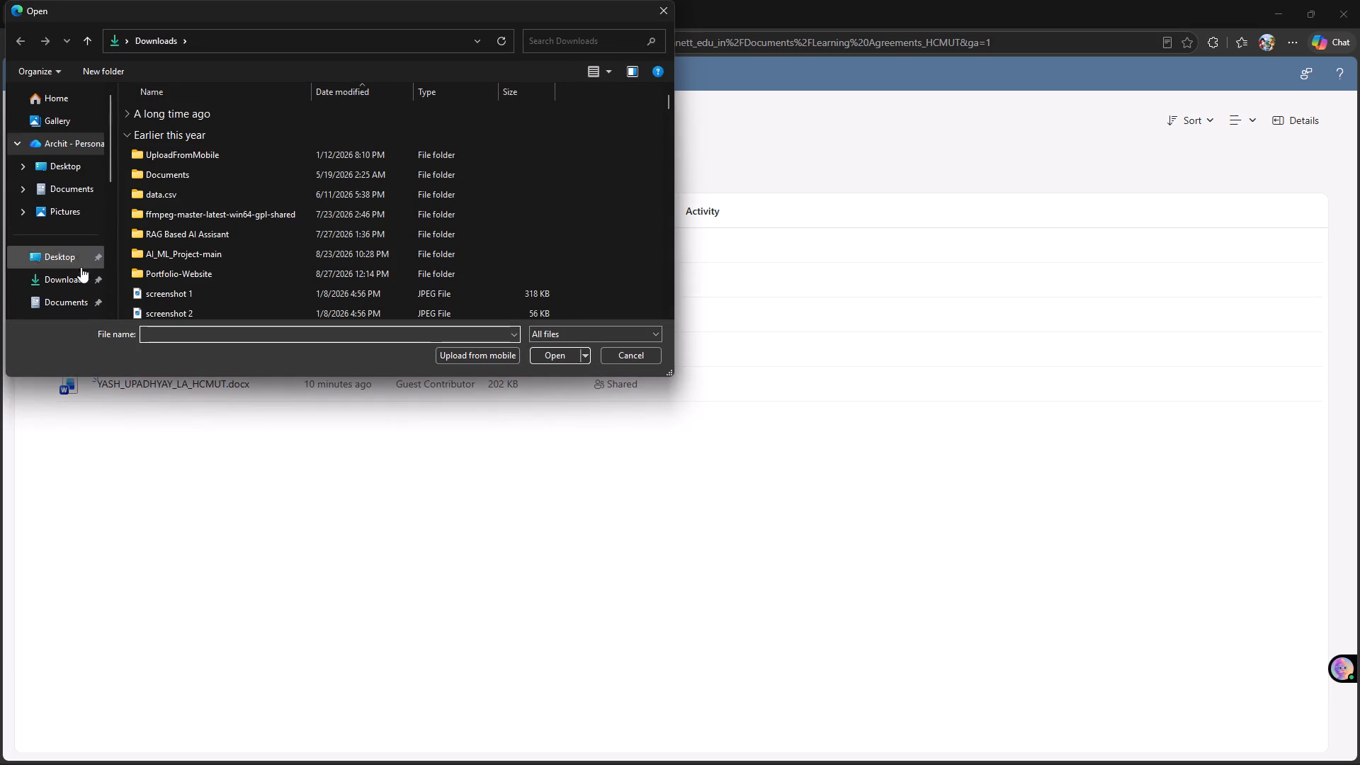
click(69, 287)
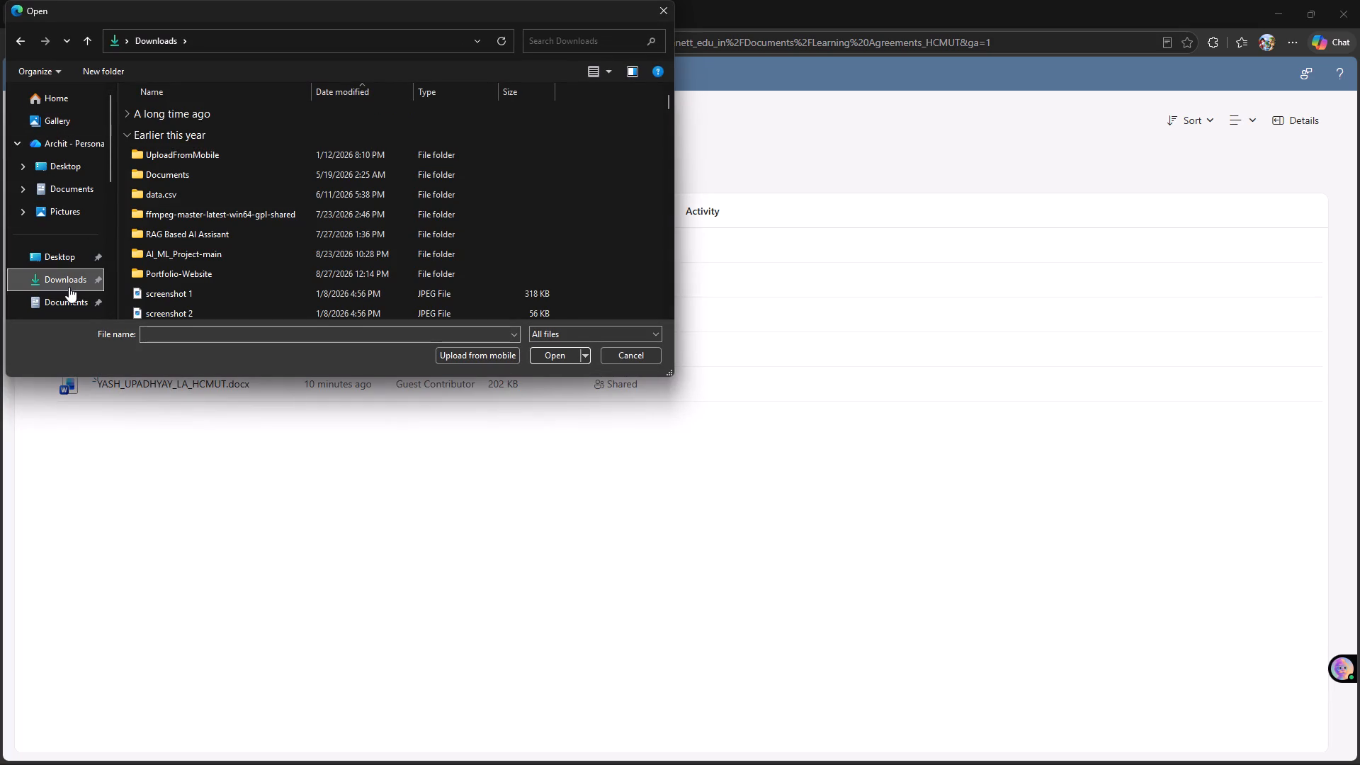
double_click(69, 287)
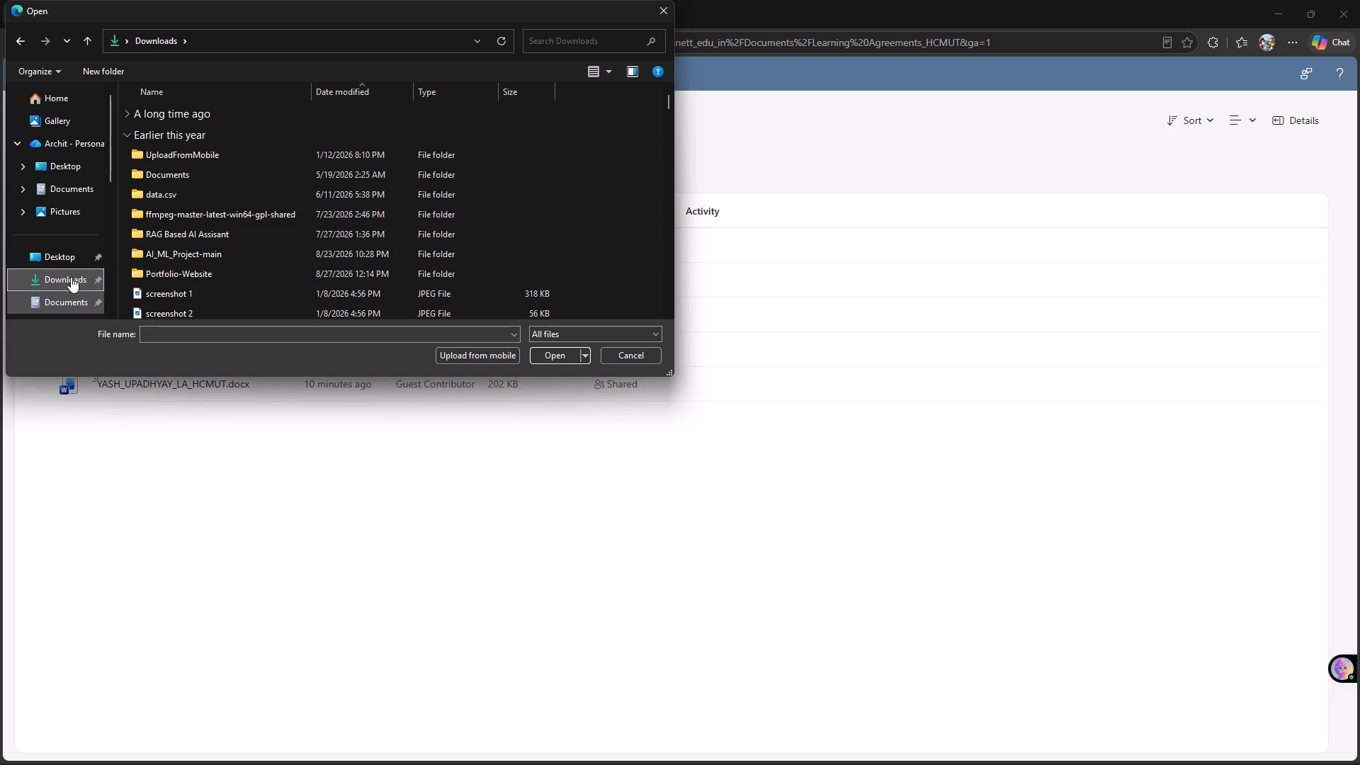
click(71, 273)
double_click(62, 109)
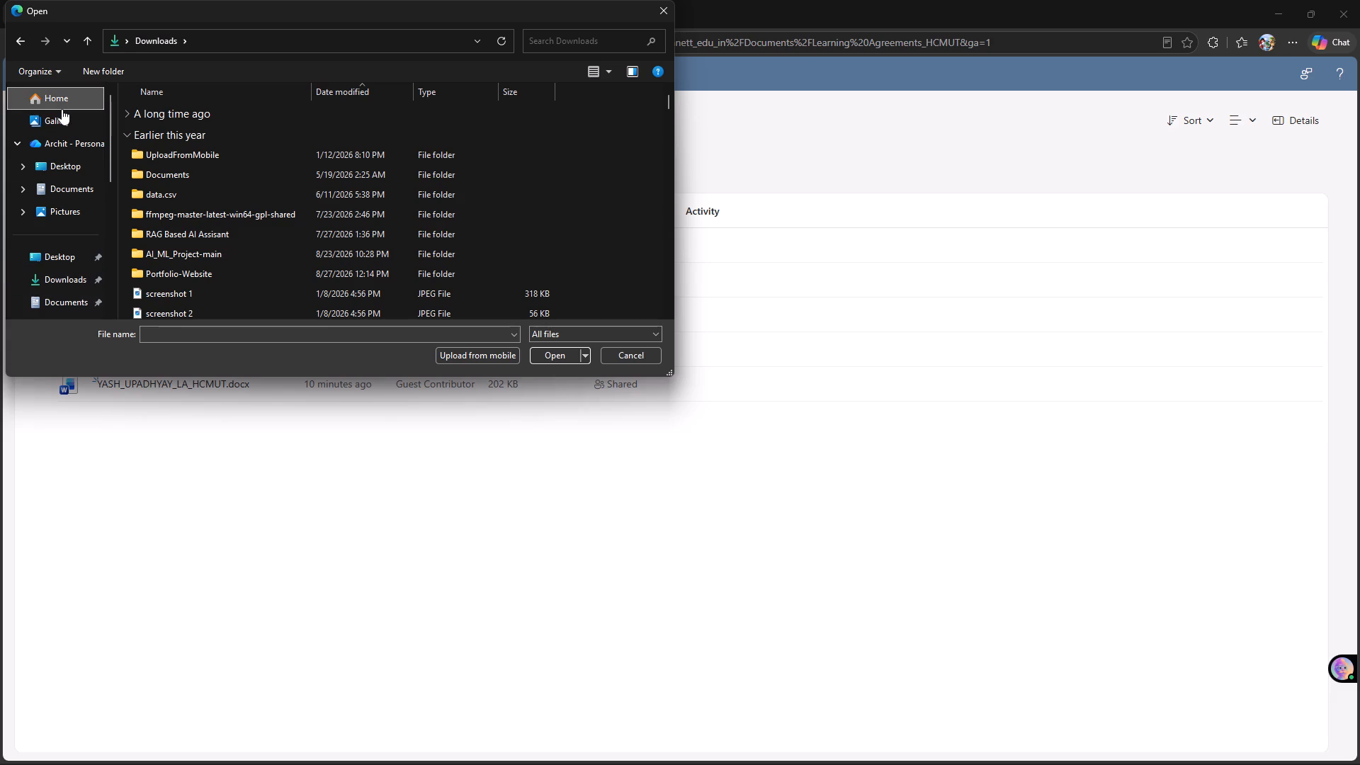
double_click(312, 137)
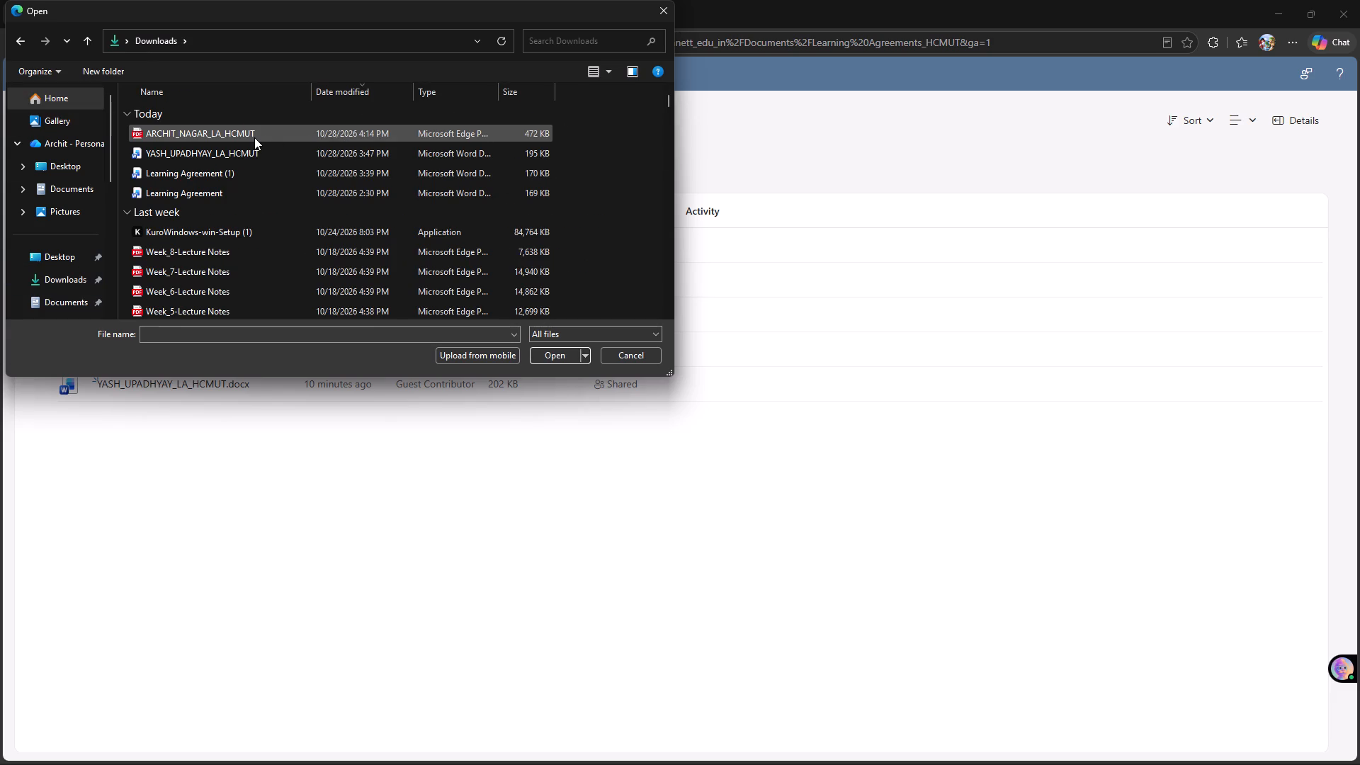
click(254, 137)
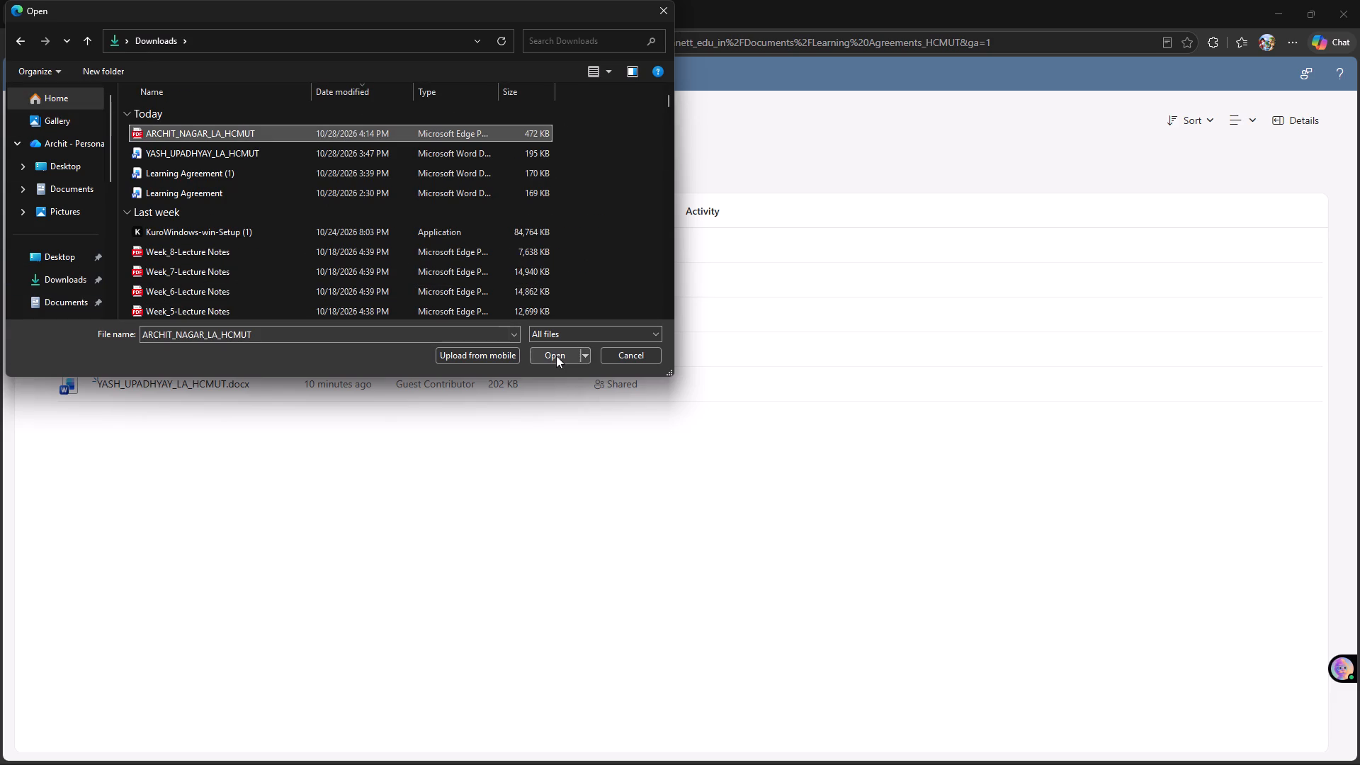
click(556, 356)
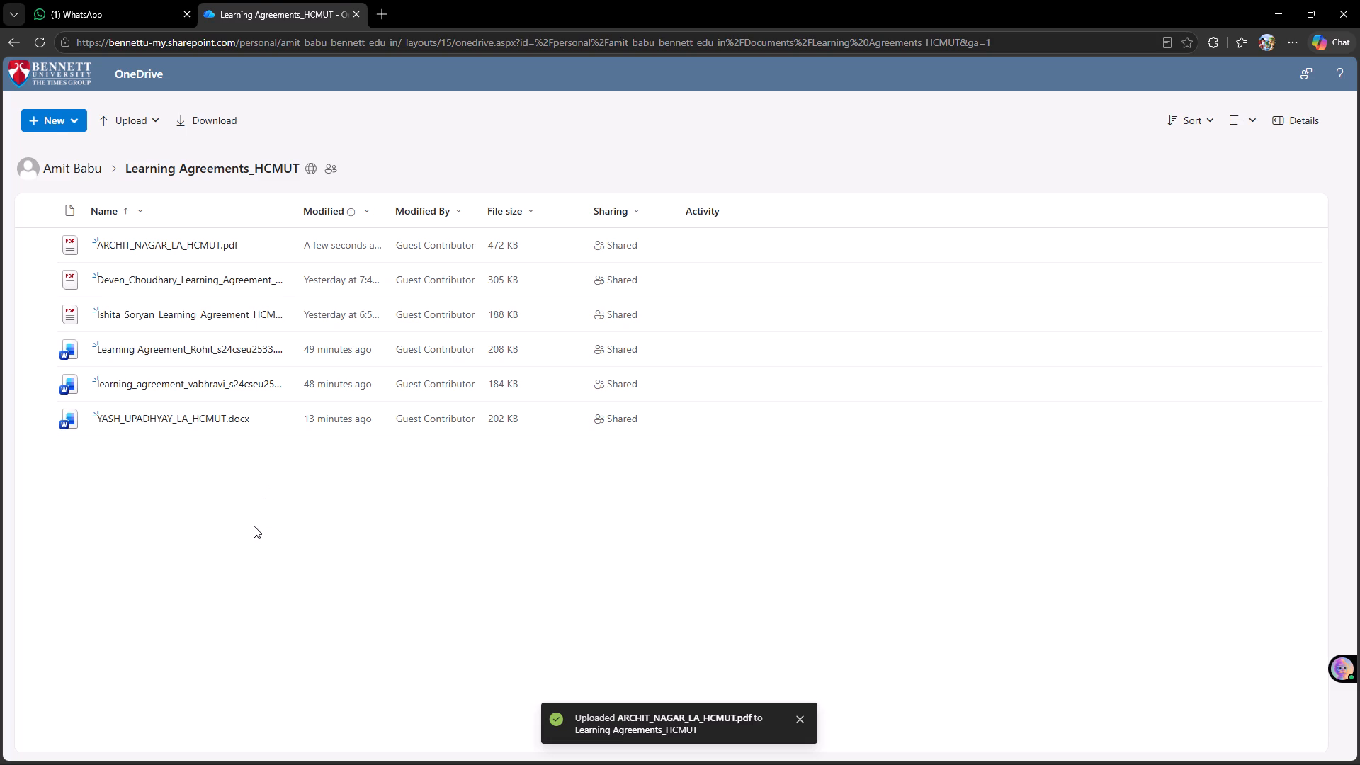
Open the student's newly uploaded Learning Agreement PDF from the shared folder for a preview.
click(147, 242)
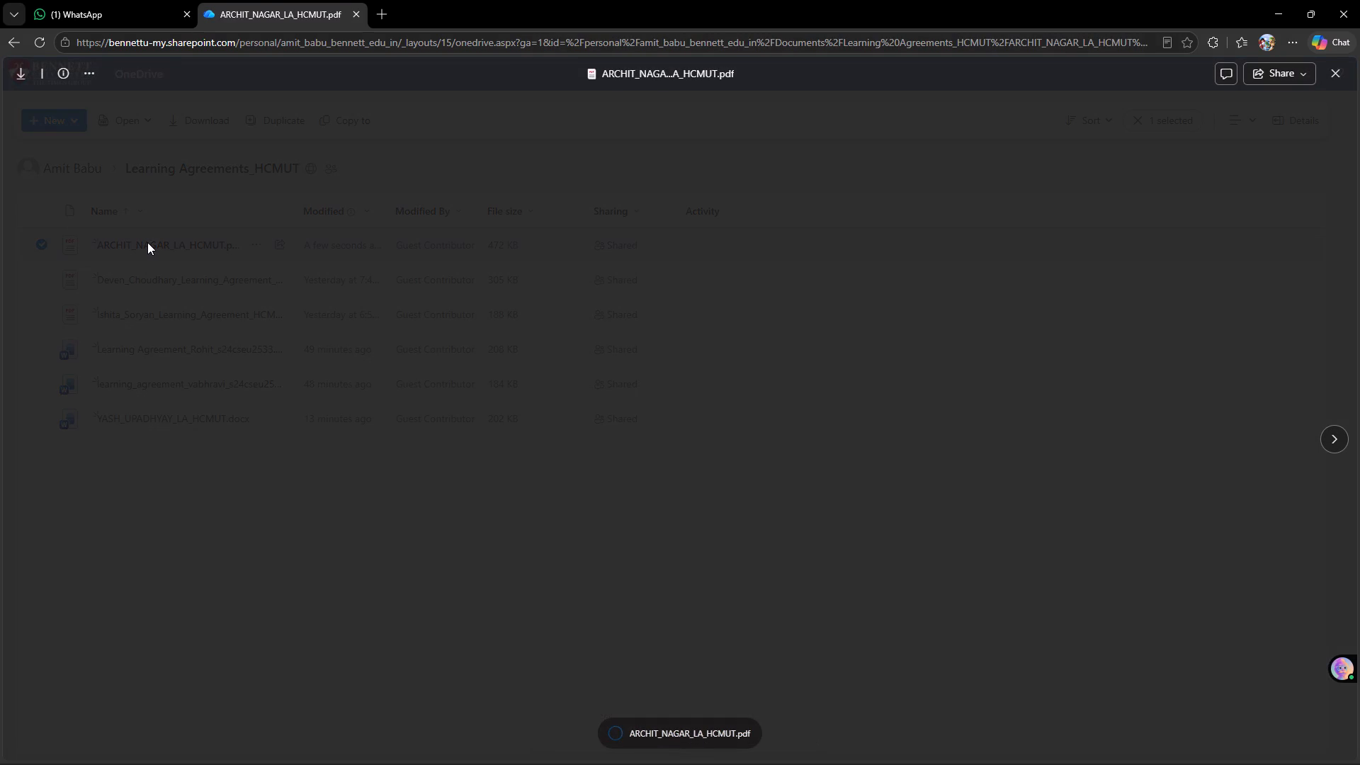
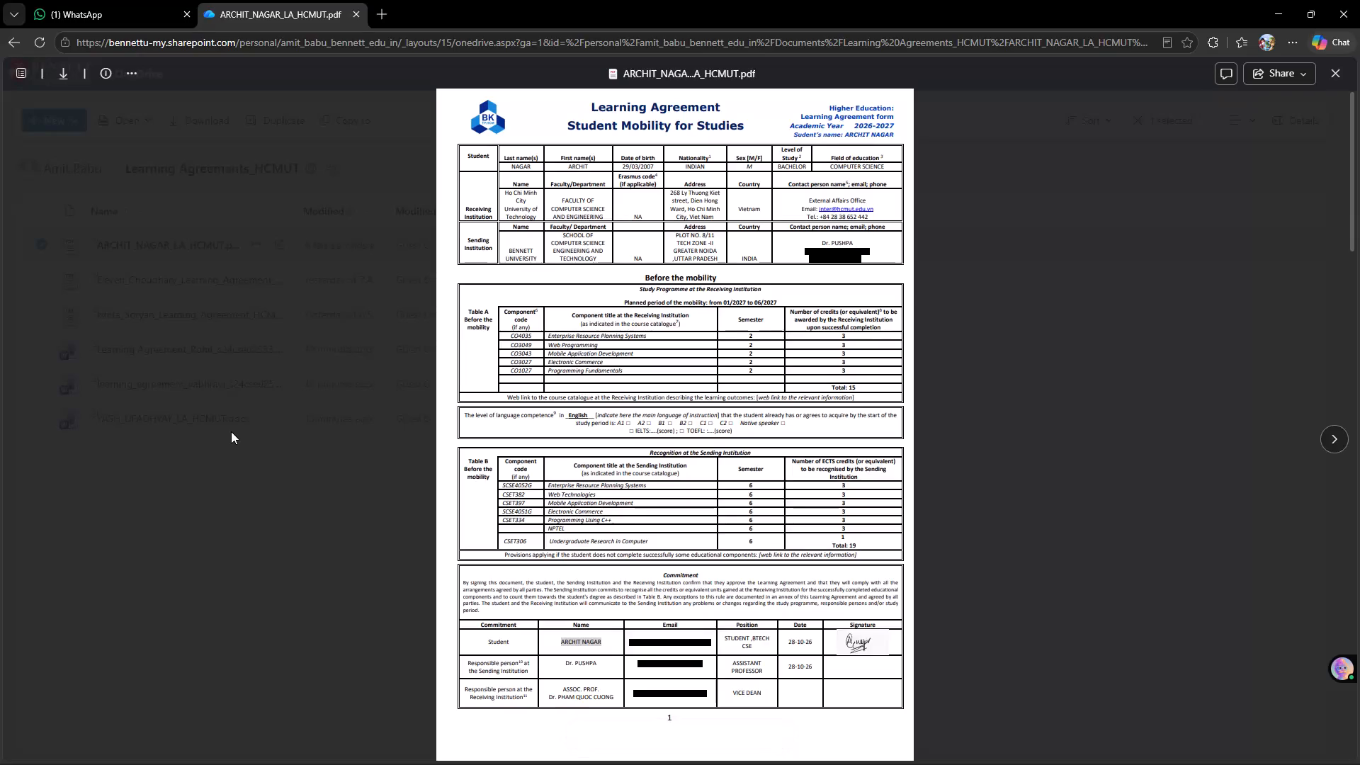
click(361, 285)
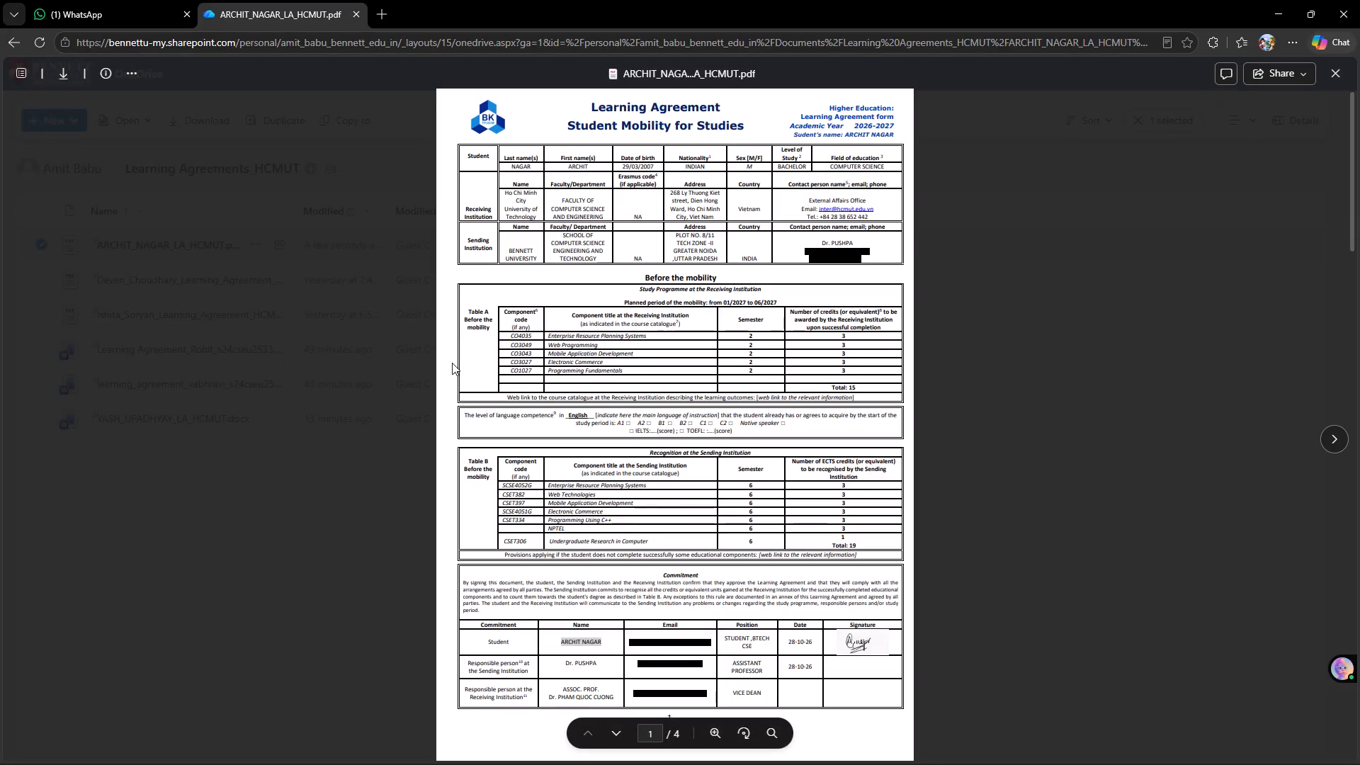